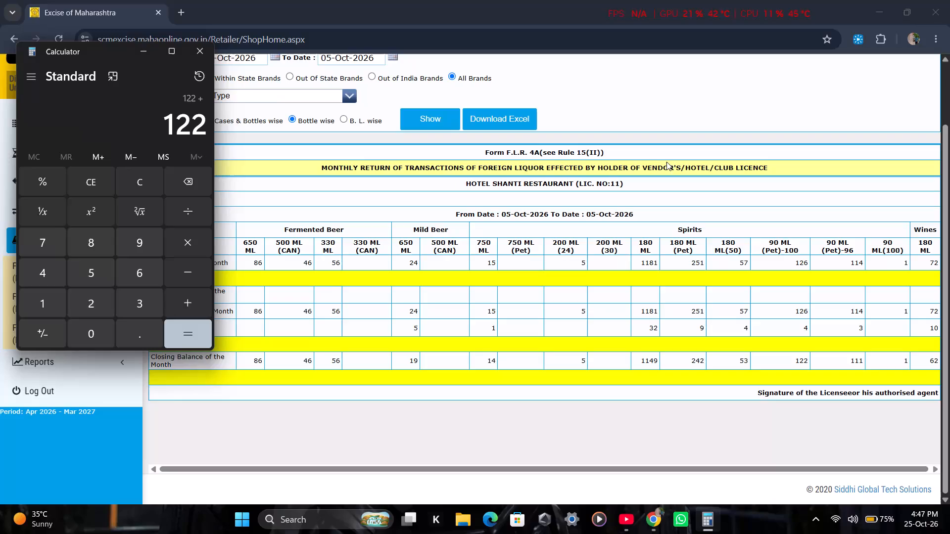
# Add 111 and 1 to the pending 122 to total the 90 ML closing balances for 05-Oct-2026.
pyautogui.write('111')
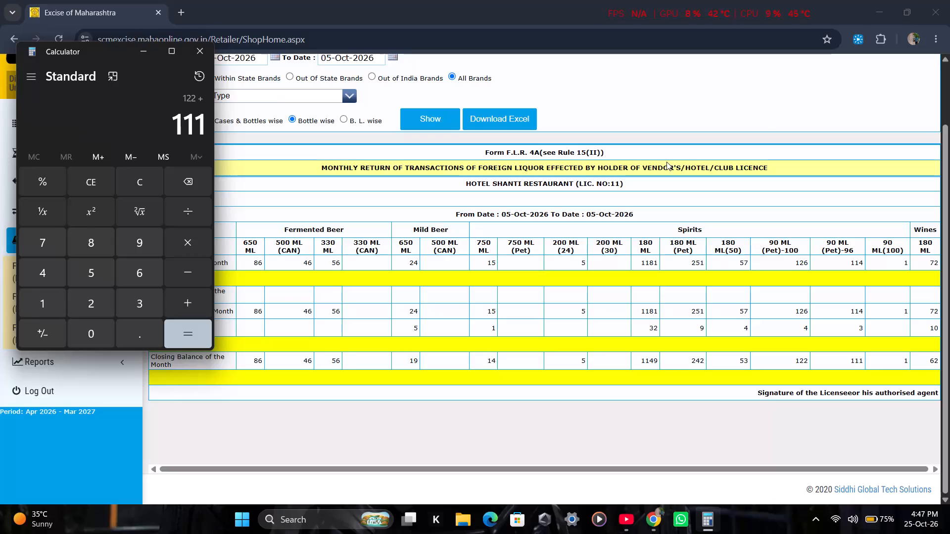
pyautogui.write('+1')
pyautogui.press('Return')
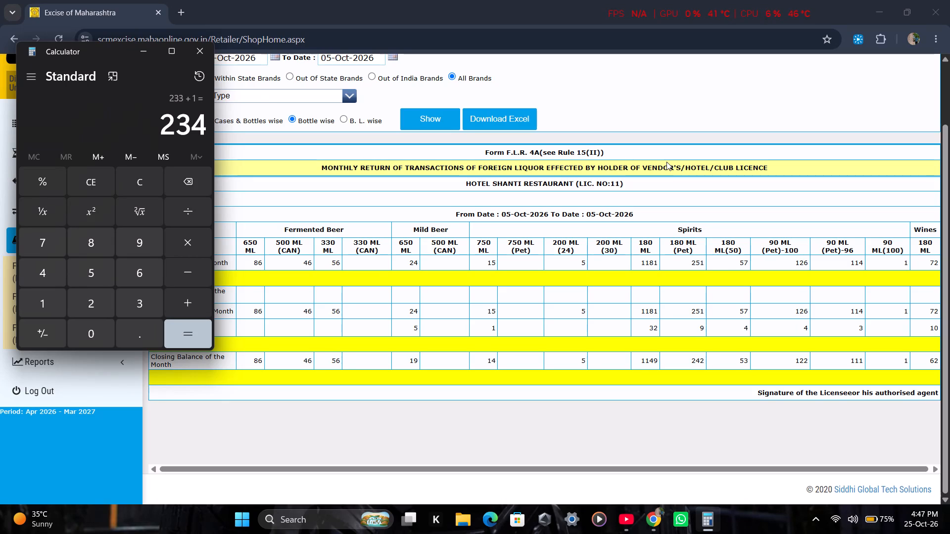
# Review the calculation history and close Calculator.
pyautogui.click(205, 69)
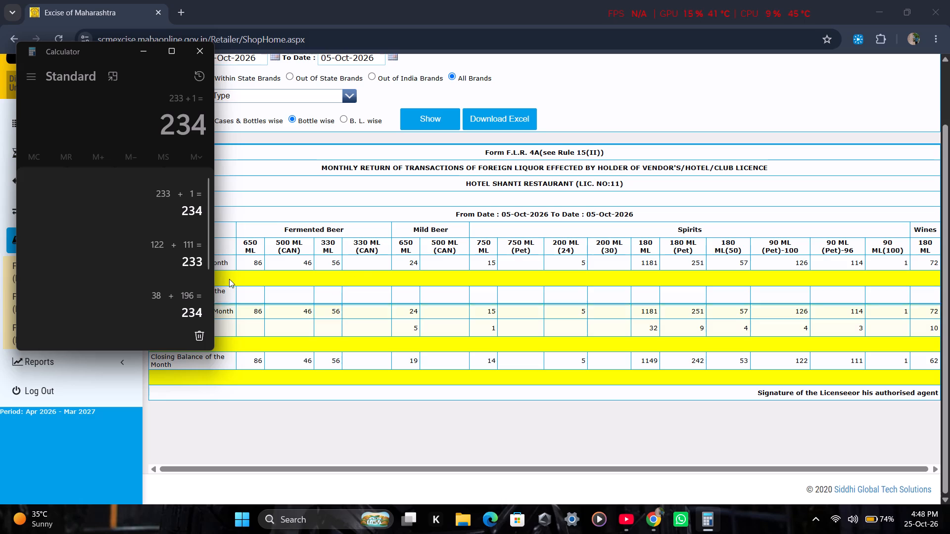
pyautogui.click(205, 55)
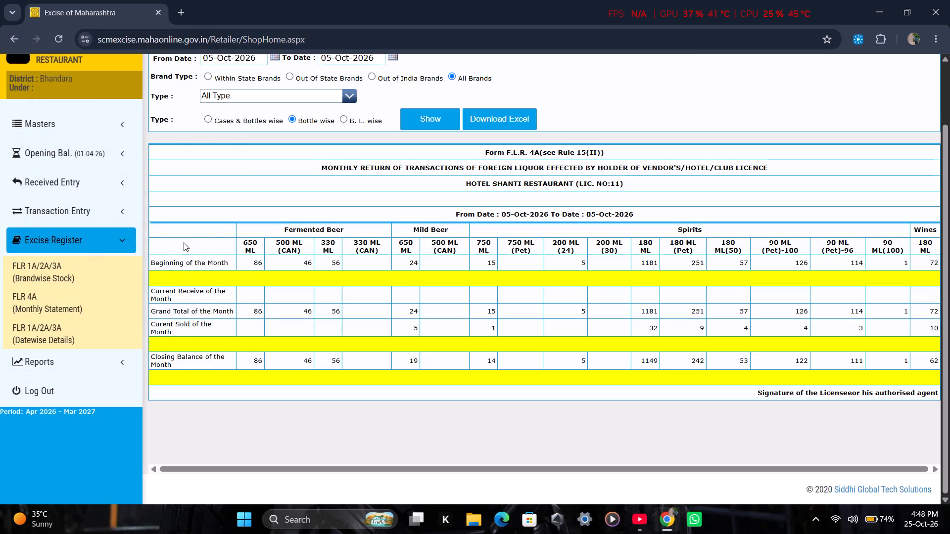
# Search the daily sales entries from 01-Oct-2026 to 25-Oct-2026.
pyautogui.click(55, 208)
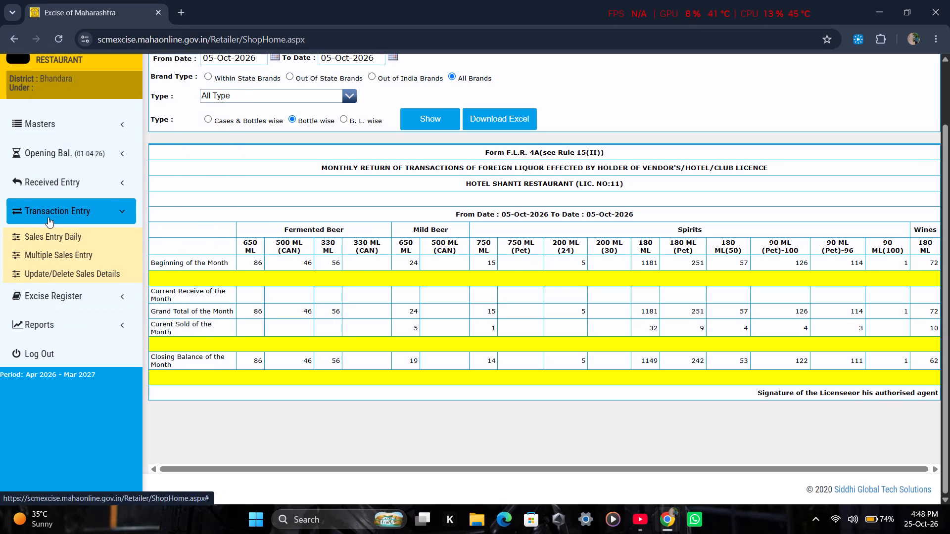
pyautogui.click(52, 231)
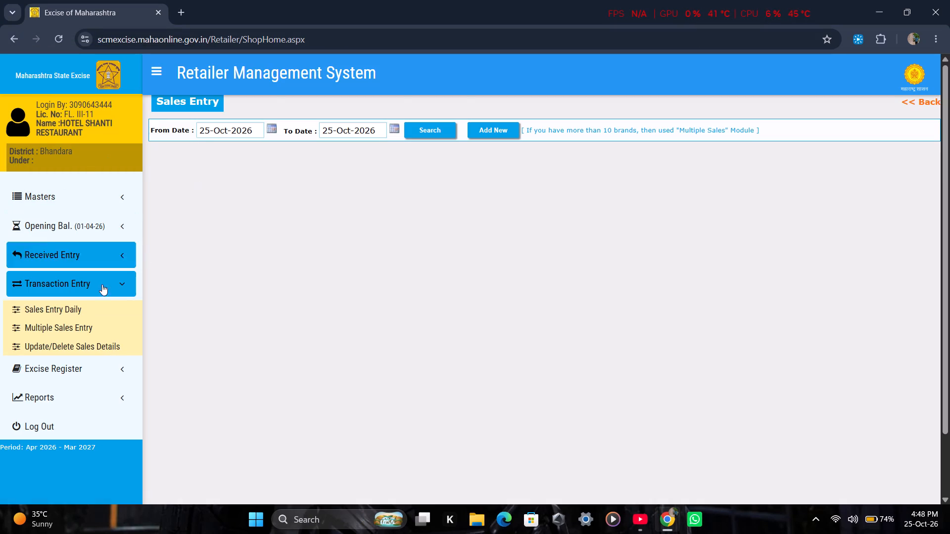
pyautogui.click(271, 133)
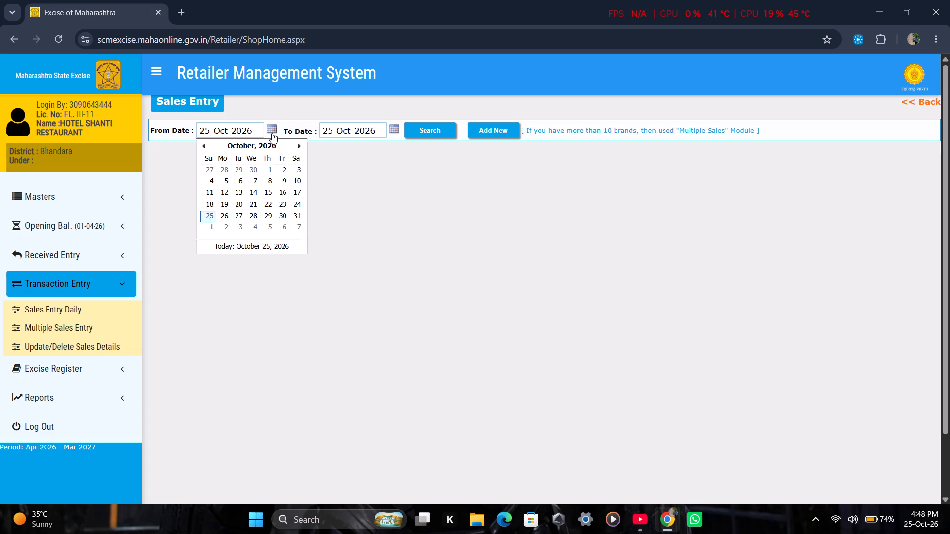
pyautogui.click(266, 172)
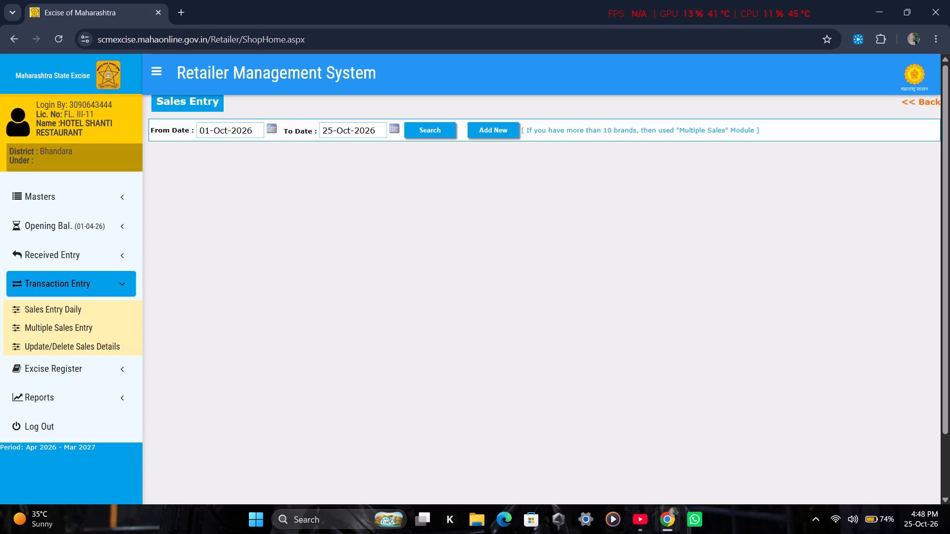
pyautogui.click(451, 131)
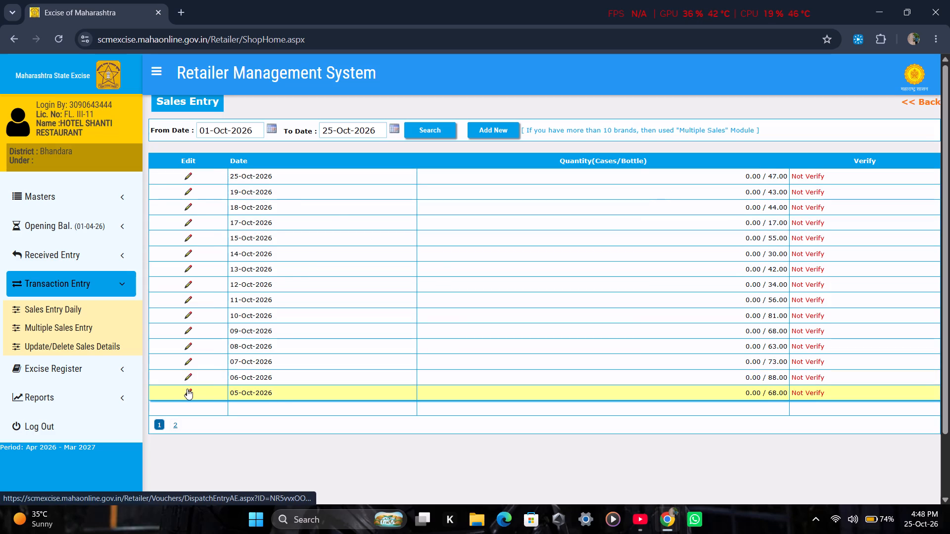
# Open the 05-Oct-2026 sales entry and review its listed brands, sizes and bottle quantities.
pyautogui.click(187, 389)
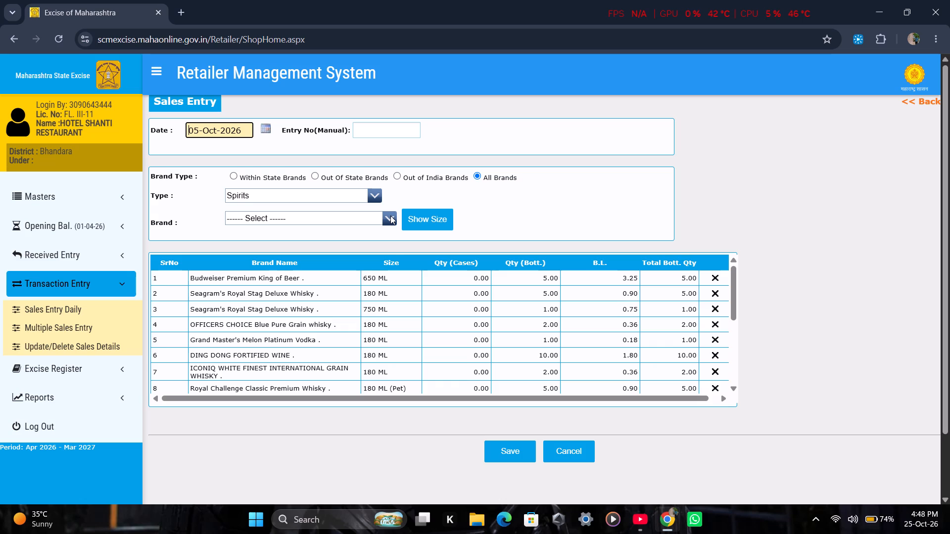
pyautogui.scroll(-3, 369, 335)
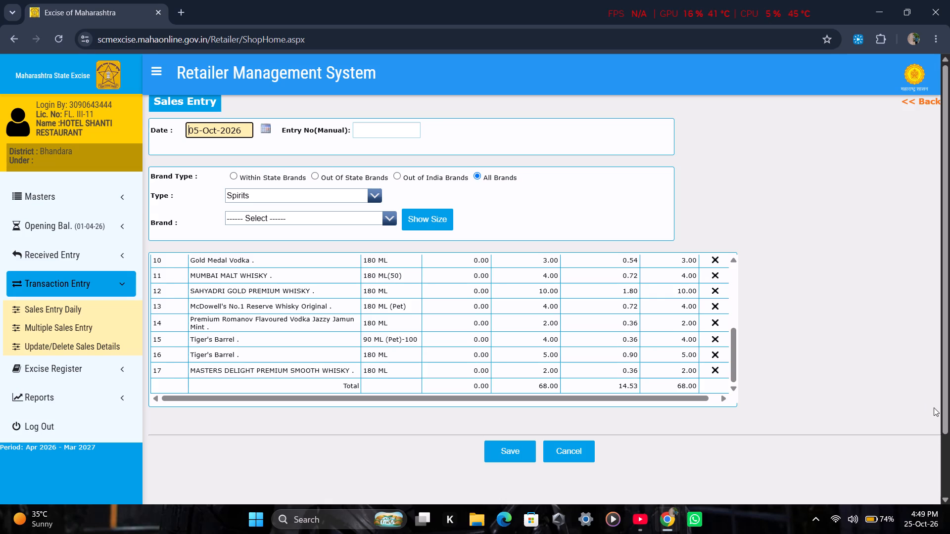
pyautogui.scroll(1, 631, 241)
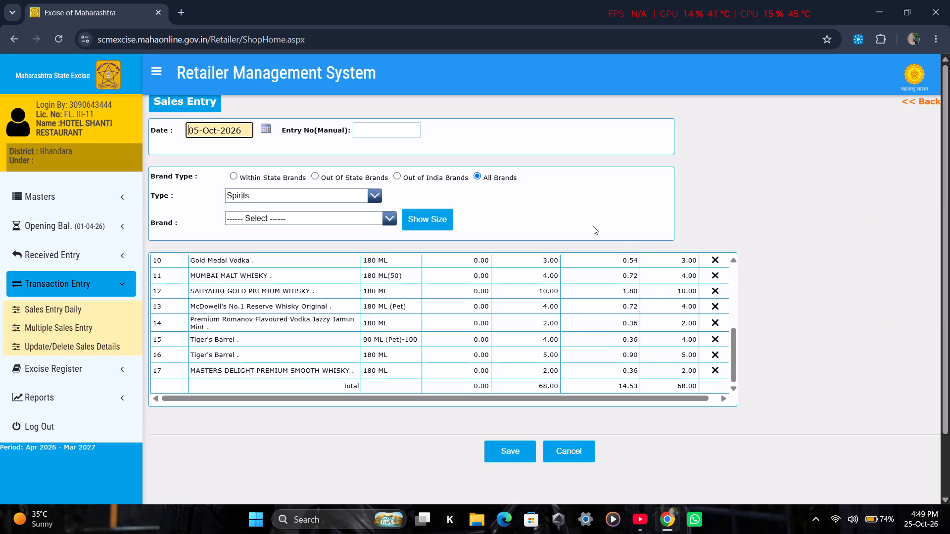
pyautogui.click(568, 228)
# Show the FLR 4A monthly statement for 04-Oct-2026 to 04-Oct-2026, bottle wise.
pyautogui.click(69, 374)
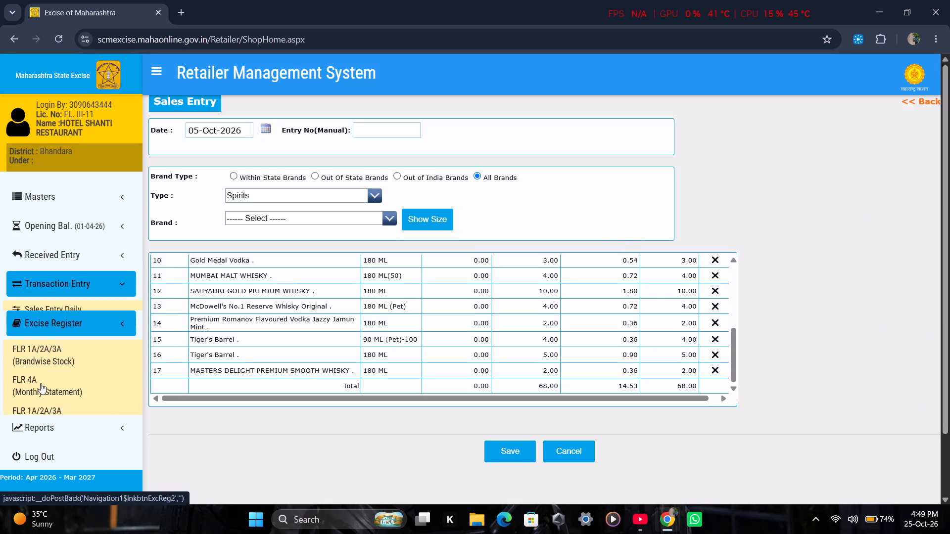
pyautogui.click(34, 378)
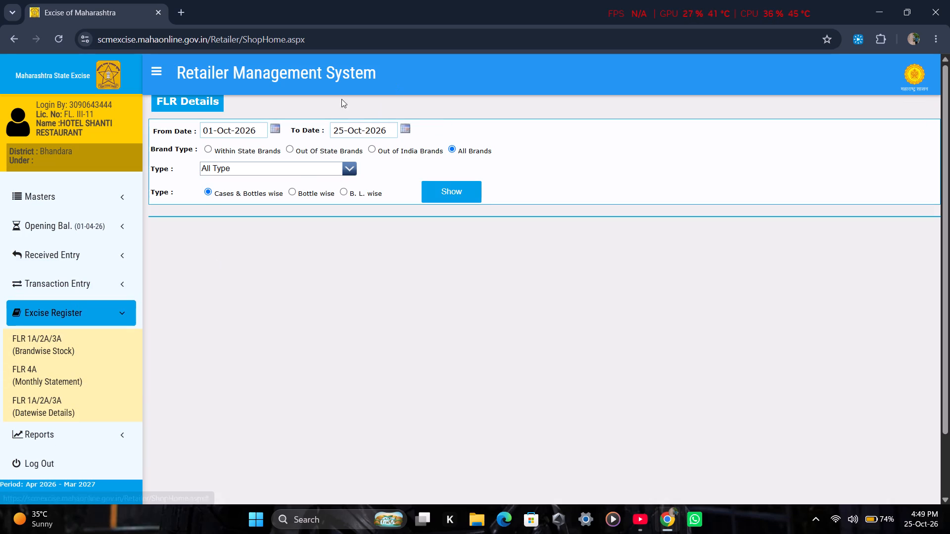
pyautogui.click(276, 129)
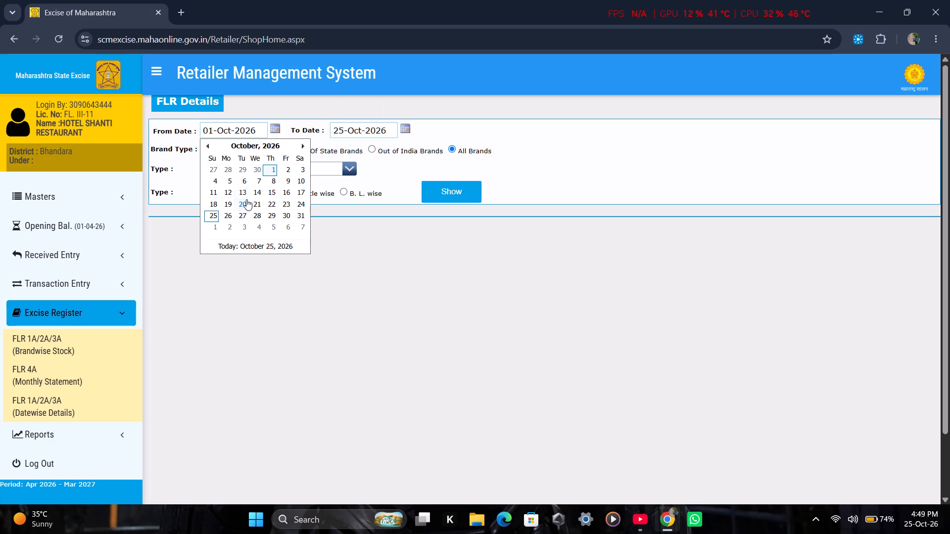
pyautogui.click(209, 182)
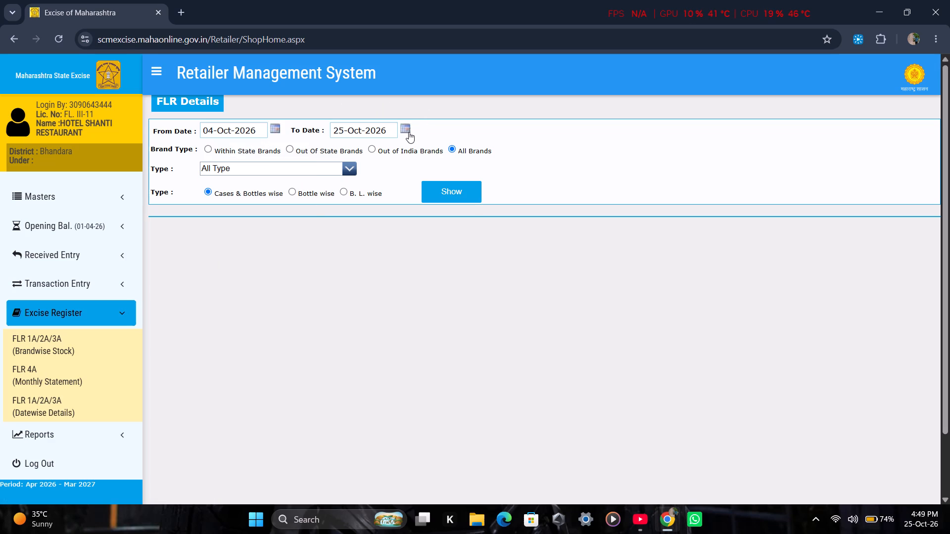
pyautogui.click(408, 132)
pyautogui.click(340, 181)
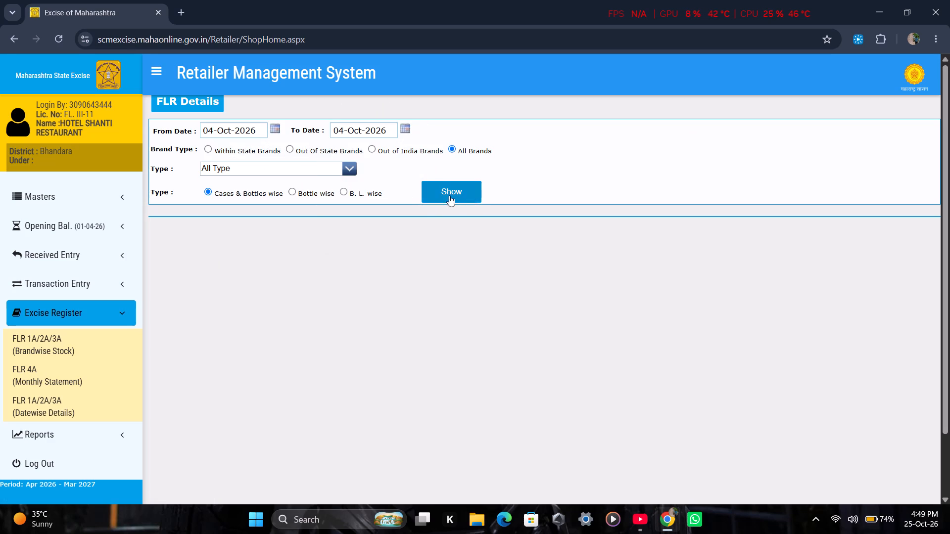
pyautogui.click(332, 196)
pyautogui.click(458, 183)
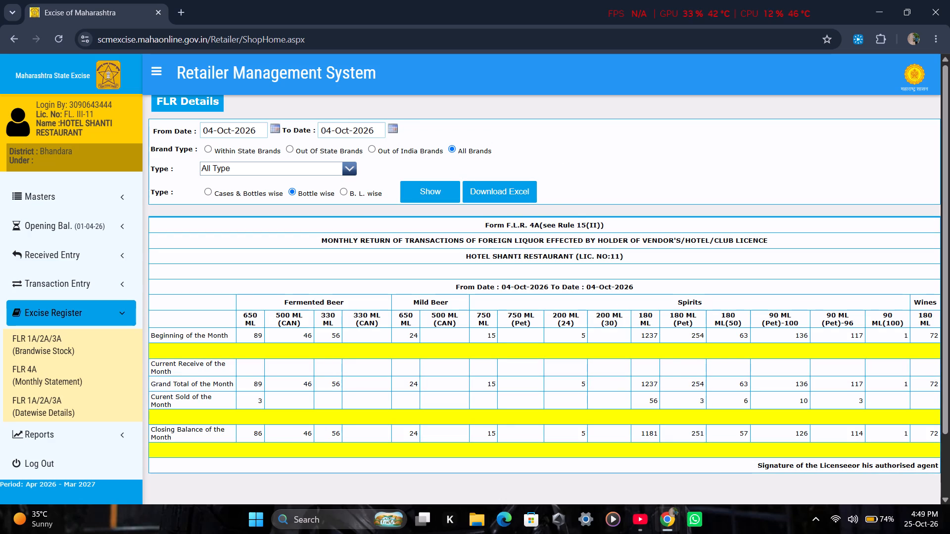
# Open Calculator and add the 90 ML closing balances for 04-Oct-2026: 126, 114 and 1.
pyautogui.click(259, 523)
pyautogui.scroll(-4, 395, 301)
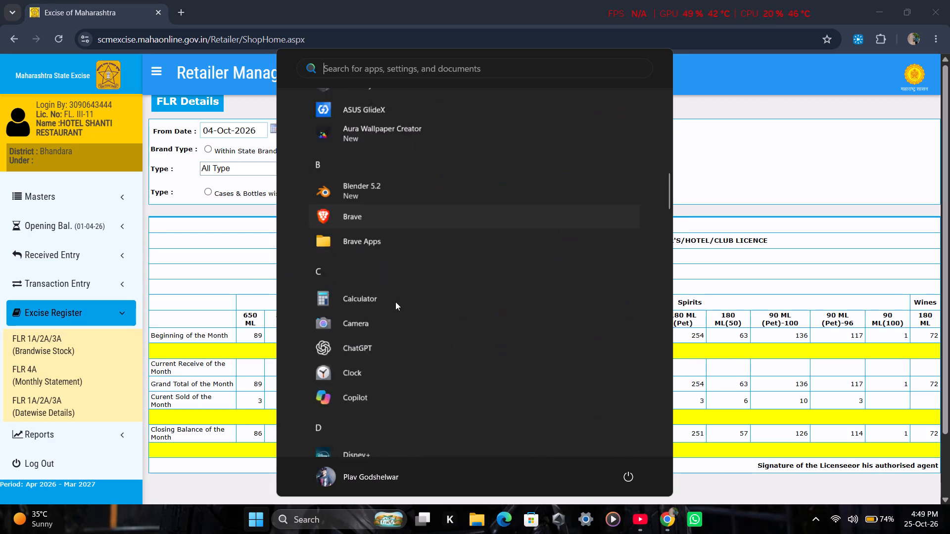
pyautogui.scroll(1, 395, 302)
pyautogui.click(410, 446)
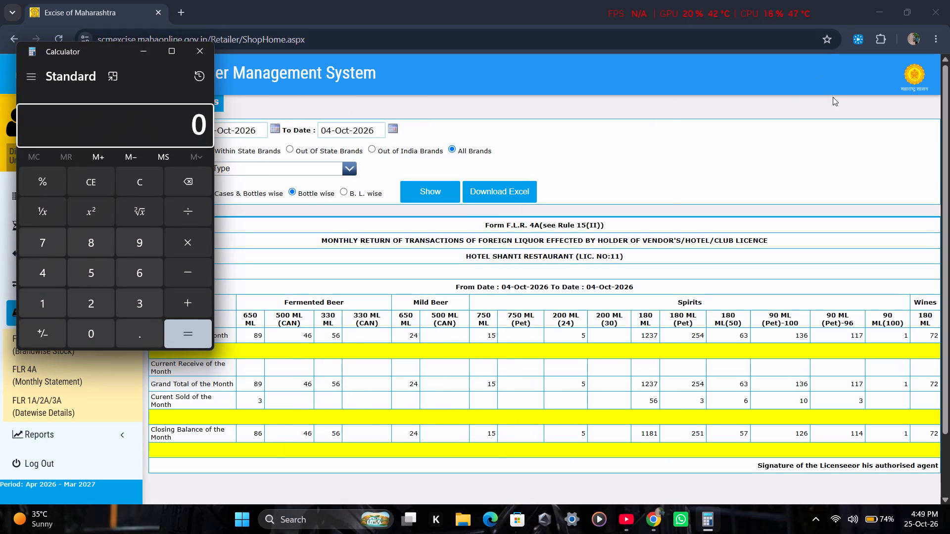
pyautogui.write('126+')
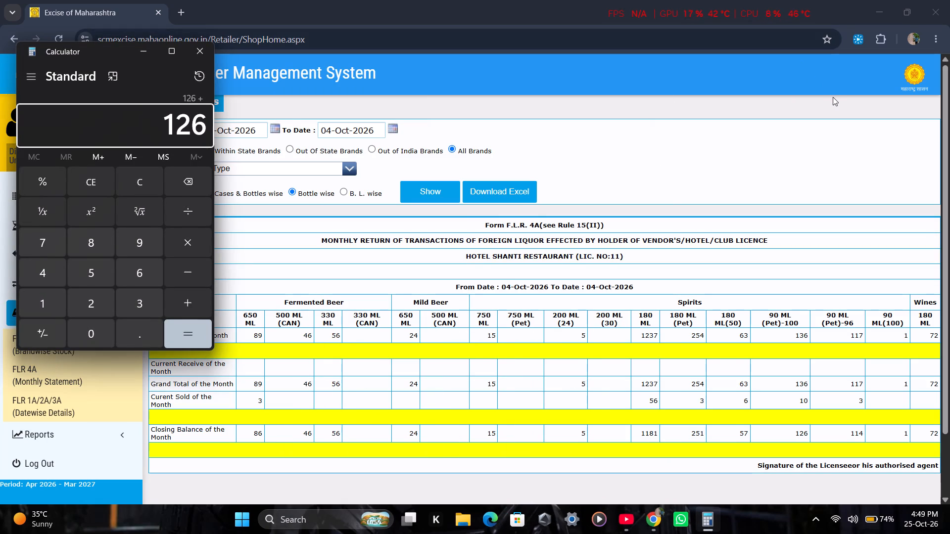
pyautogui.write('114')
pyautogui.write('+1')
pyautogui.press('Return')
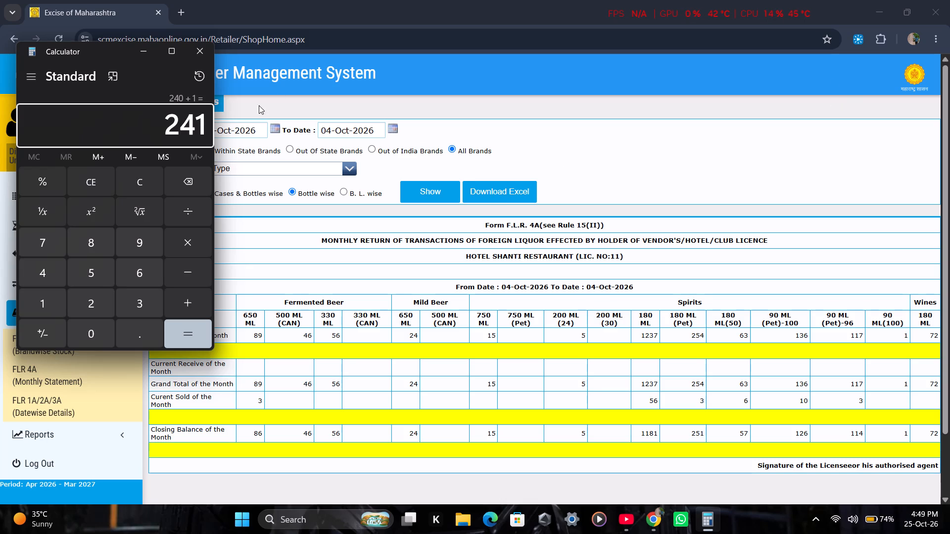
# Clear the previous calculation and add 38 and 203.
pyautogui.click(108, 177)
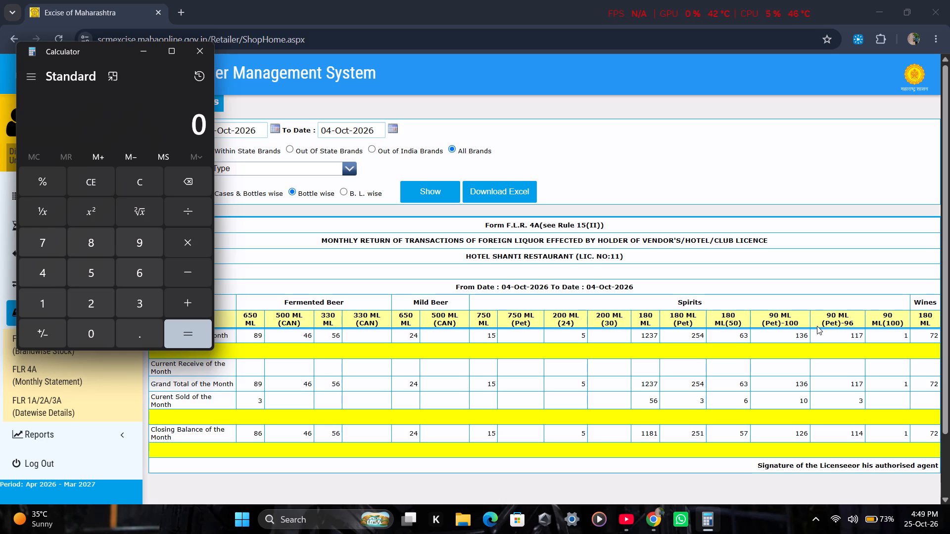
pyautogui.write('38+')
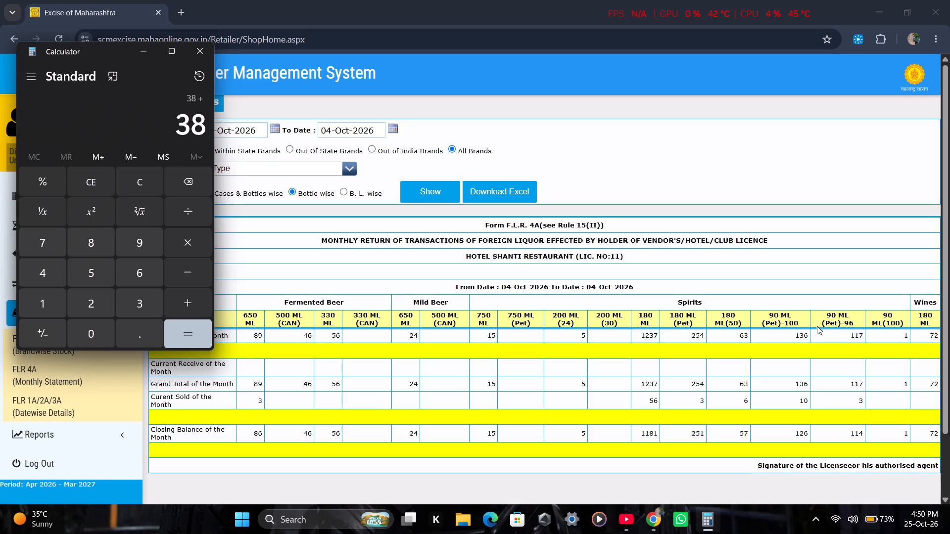
pyautogui.write('203')
pyautogui.press('Return')
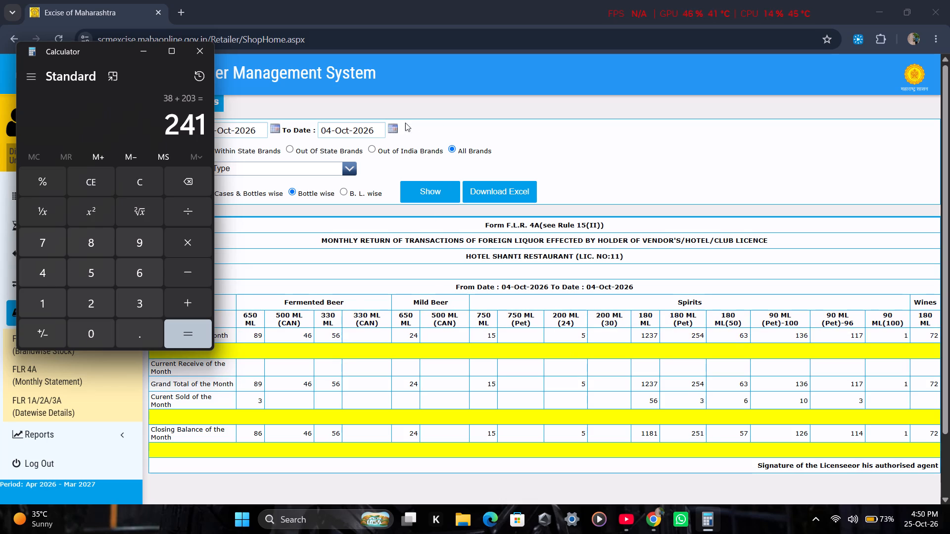
# Start a fresh calculation adding 196 and 38, and clear the calculator after reading the sum.
pyautogui.click(135, 184)
pyautogui.click(96, 184)
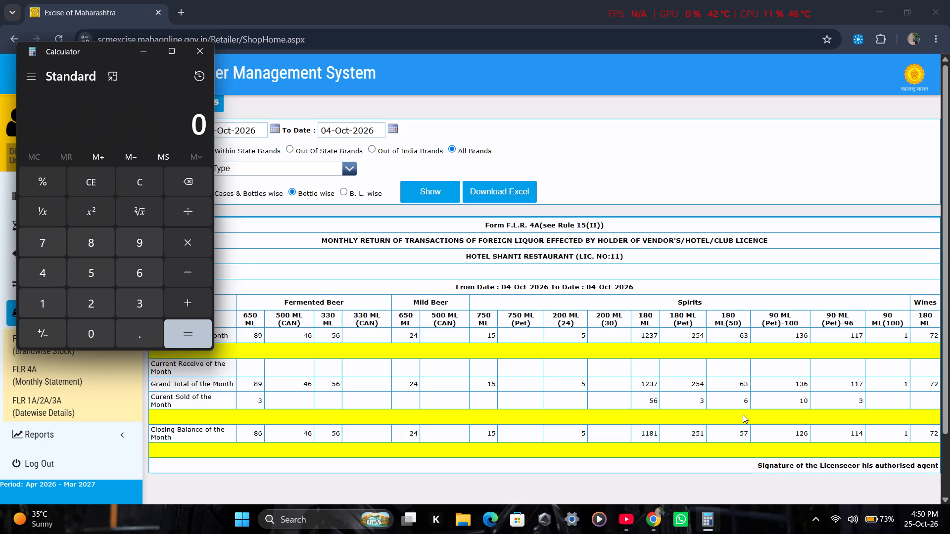
pyautogui.write('196+')
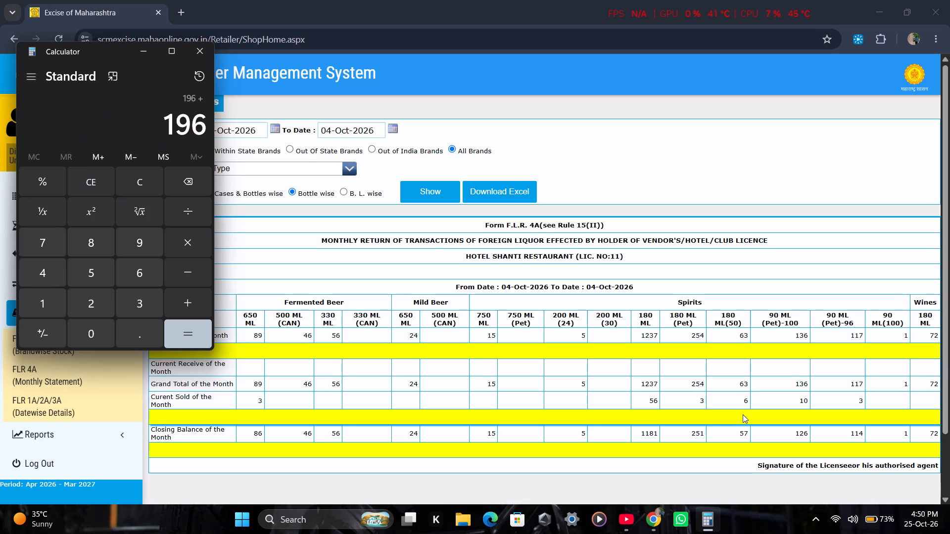
pyautogui.write('38')
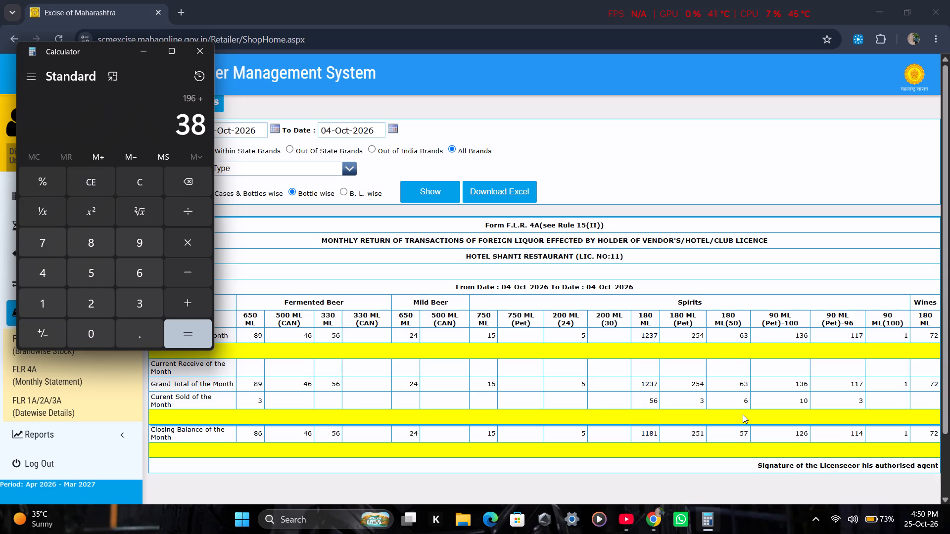
pyautogui.press('Return')
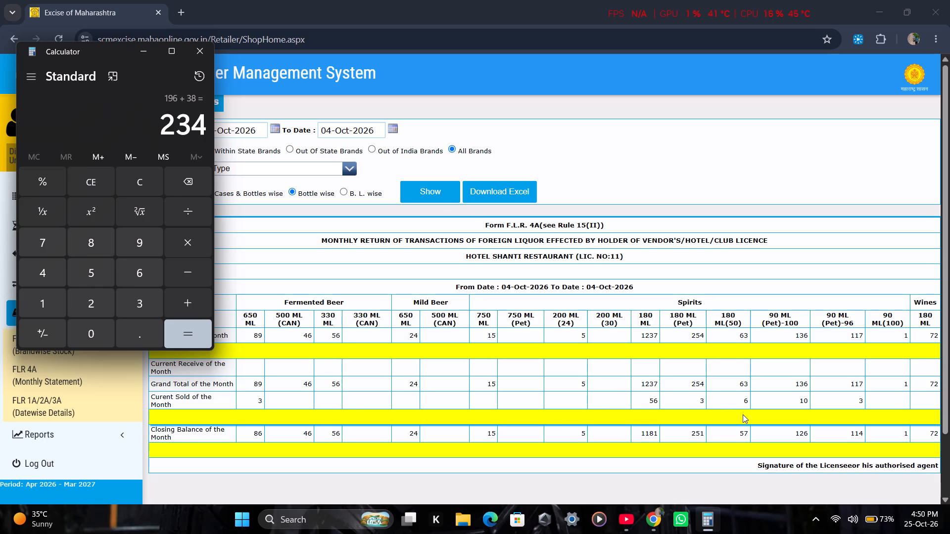
pyautogui.click(88, 178)
pyautogui.tripleClick(146, 172)
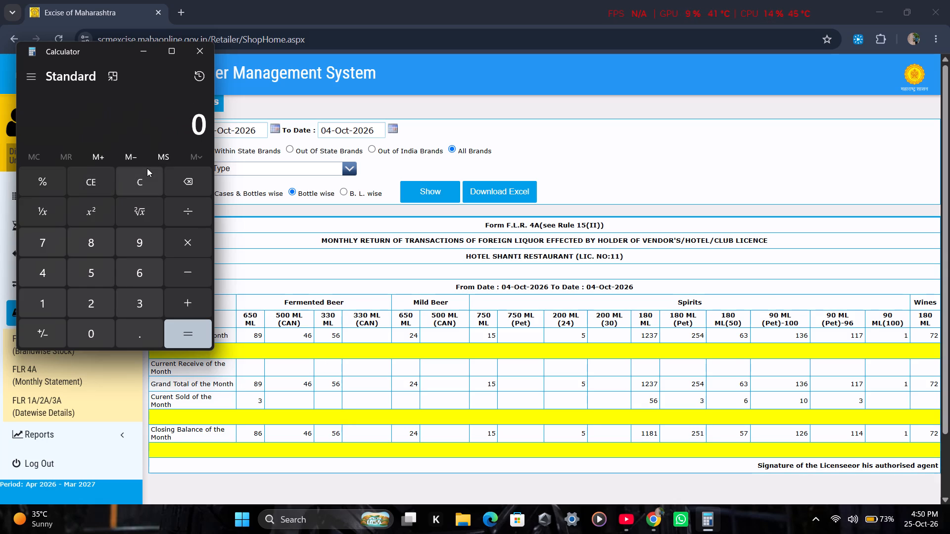
pyautogui.tripleClick(147, 168)
# Return to the FLR 4A statement in Chrome and show it for 05-Oct-2026 to 05-Oct-2026.
pyautogui.click(351, 257)
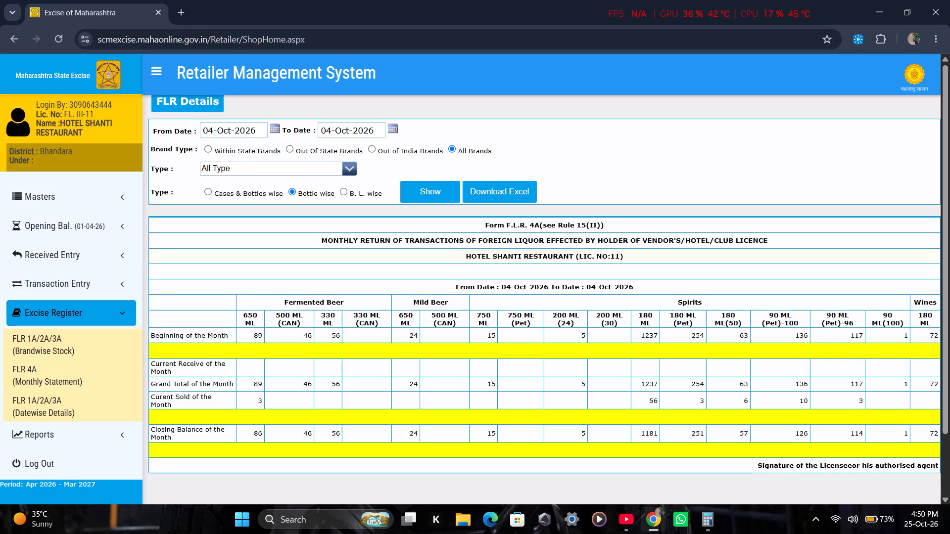
pyautogui.click(277, 129)
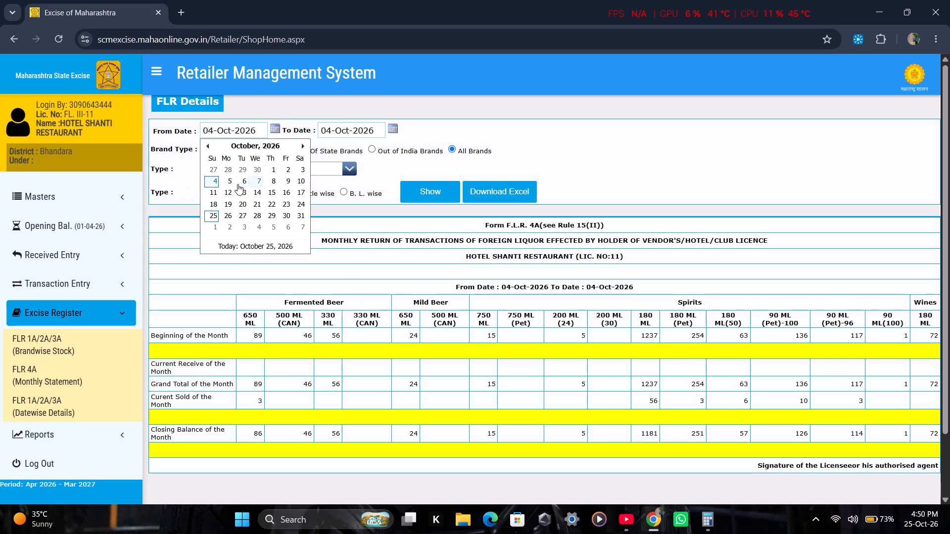
pyautogui.click(228, 183)
pyautogui.click(397, 129)
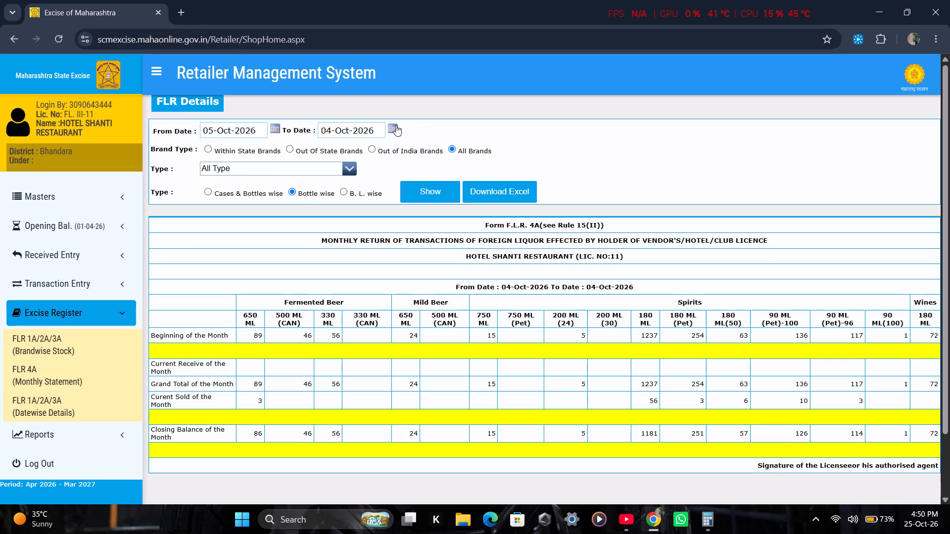
pyautogui.click(395, 126)
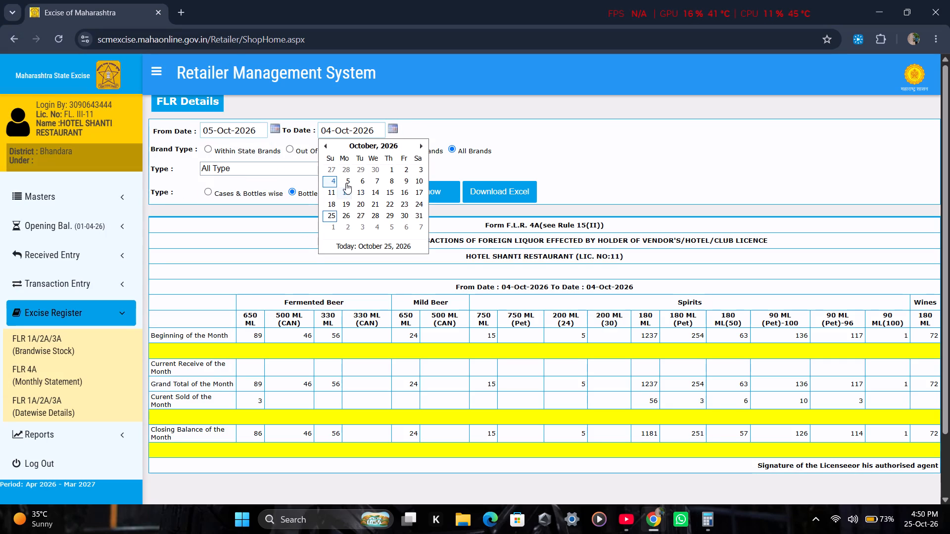
pyautogui.click(346, 182)
pyautogui.click(428, 189)
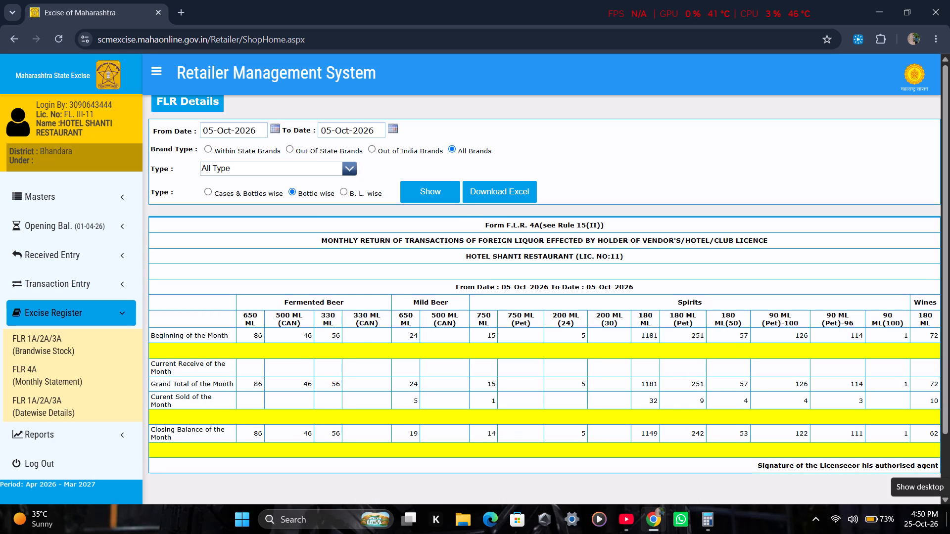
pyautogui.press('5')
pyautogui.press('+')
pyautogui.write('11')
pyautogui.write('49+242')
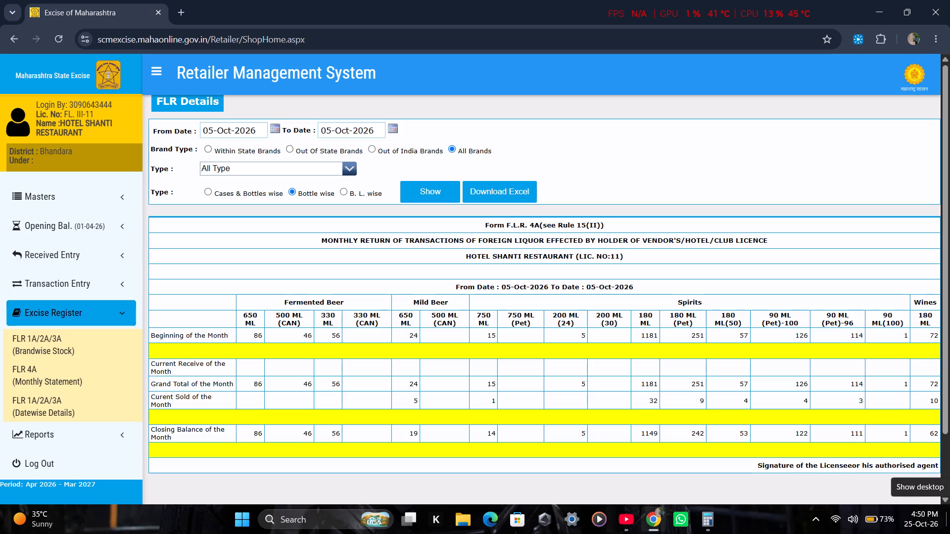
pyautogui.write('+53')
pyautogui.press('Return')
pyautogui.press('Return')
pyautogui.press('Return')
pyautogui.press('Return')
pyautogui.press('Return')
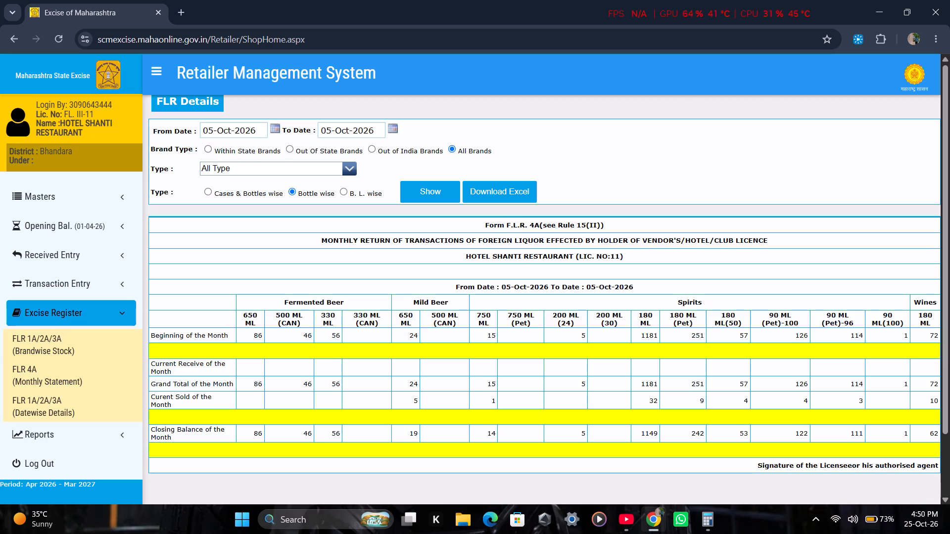
# Switch to Calculator, add the 05-Oct-2026 closing balances 5, 1149, 242 and 53, and clear the result after reading it.
pyautogui.click(713, 517)
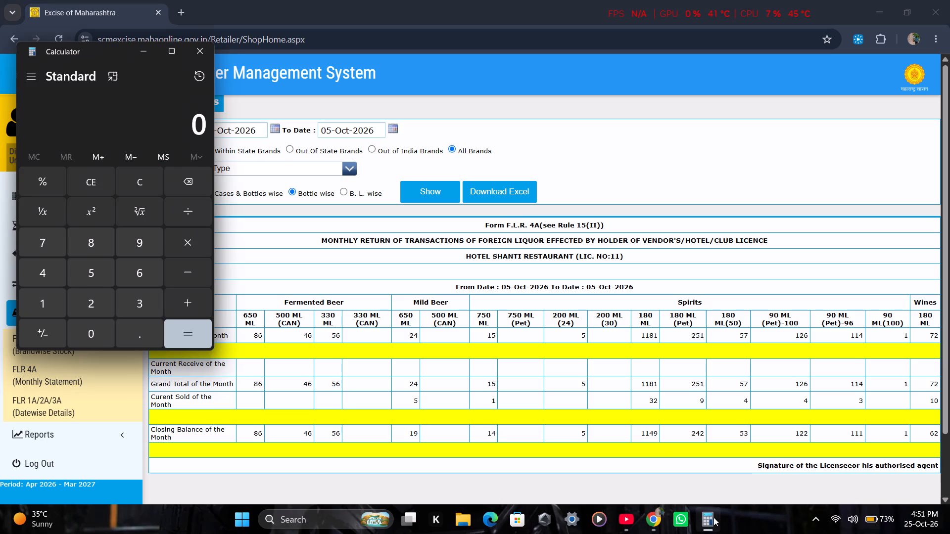
pyautogui.write('5+1149+')
pyautogui.write('242+')
pyautogui.write('53')
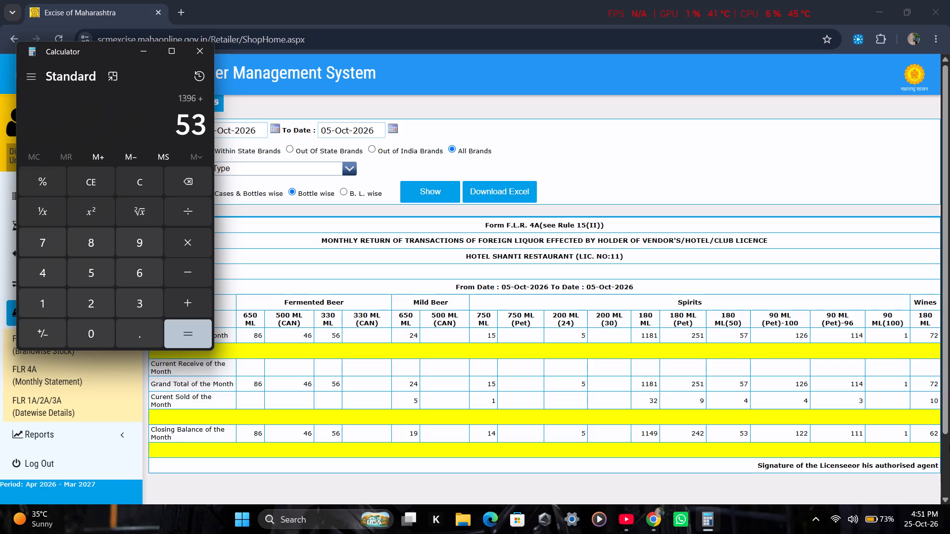
pyautogui.press('Return')
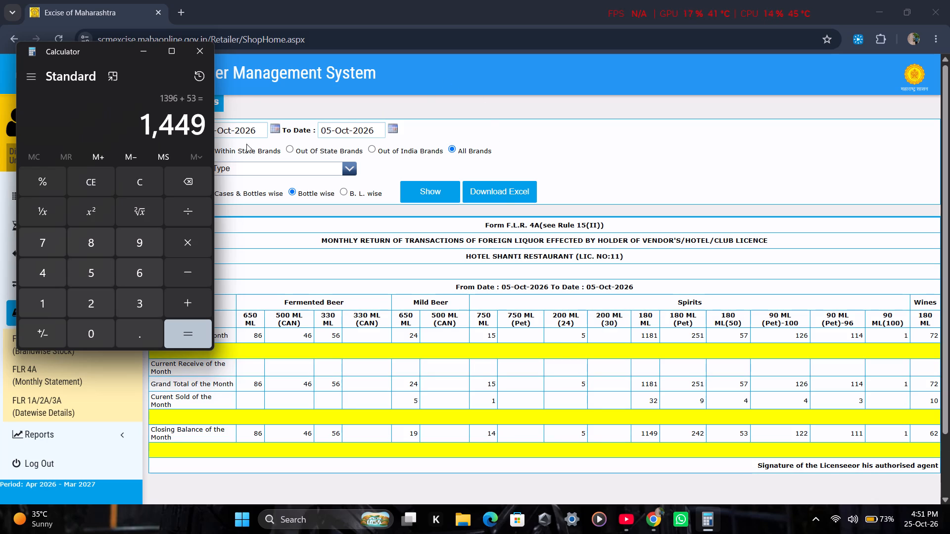
pyautogui.moveTo(112, 182); pyautogui.dragTo(106, 182)
pyautogui.click(100, 180)
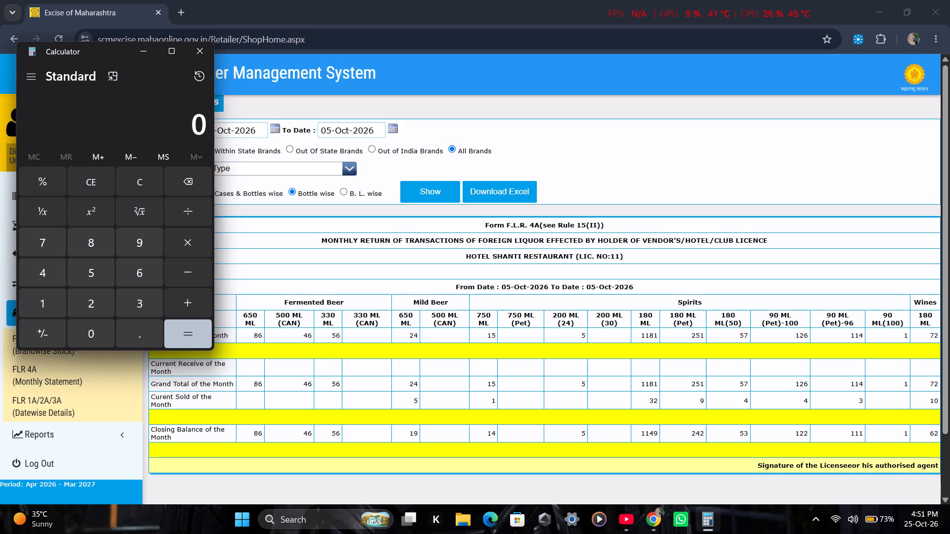
# Add 692 and 757 to cross-check the 05-Oct-2026 closing stock, and clear the result after reading it.
pyautogui.write('692+')
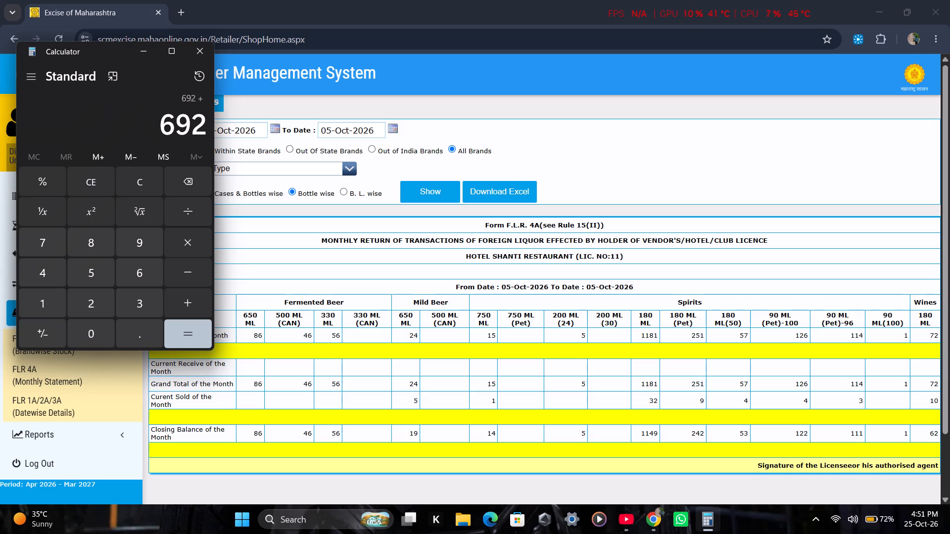
pyautogui.press('7')
pyautogui.write('57')
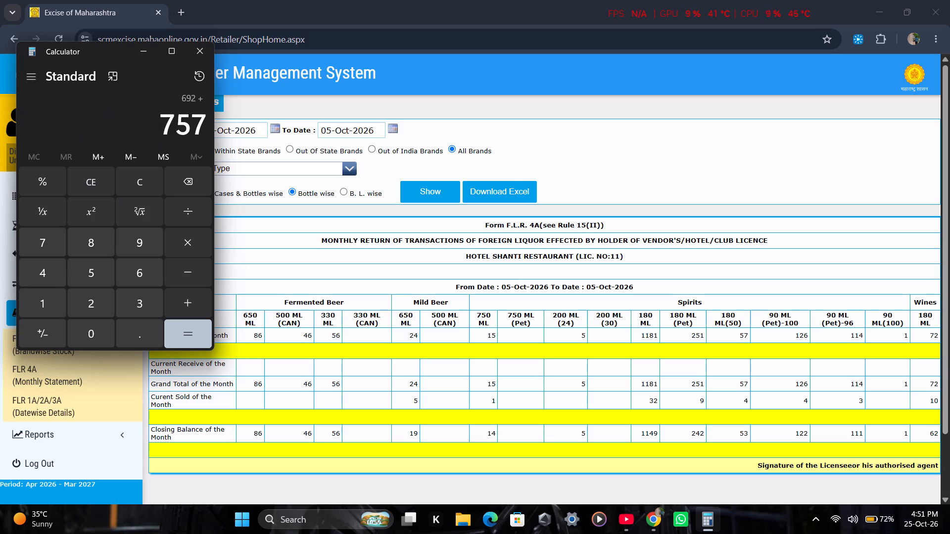
pyautogui.press('Return')
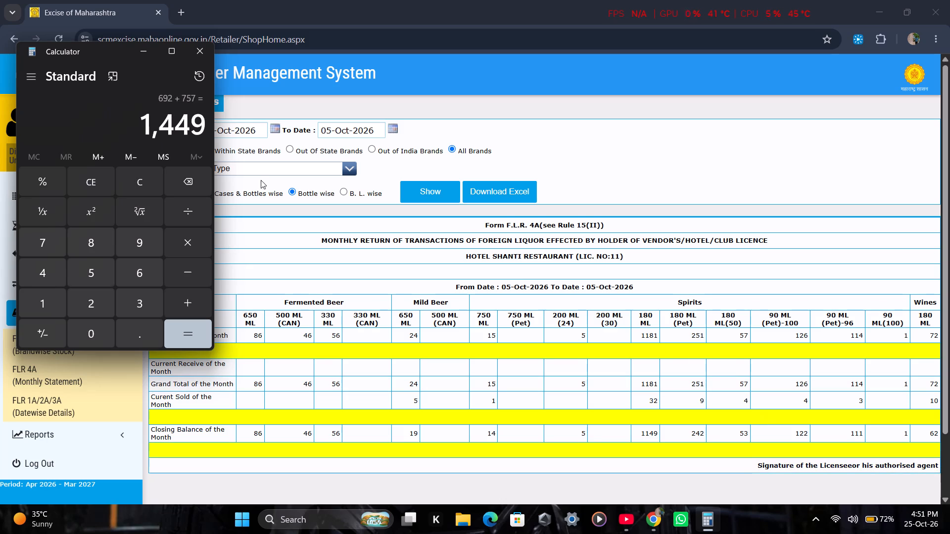
pyautogui.click(106, 182)
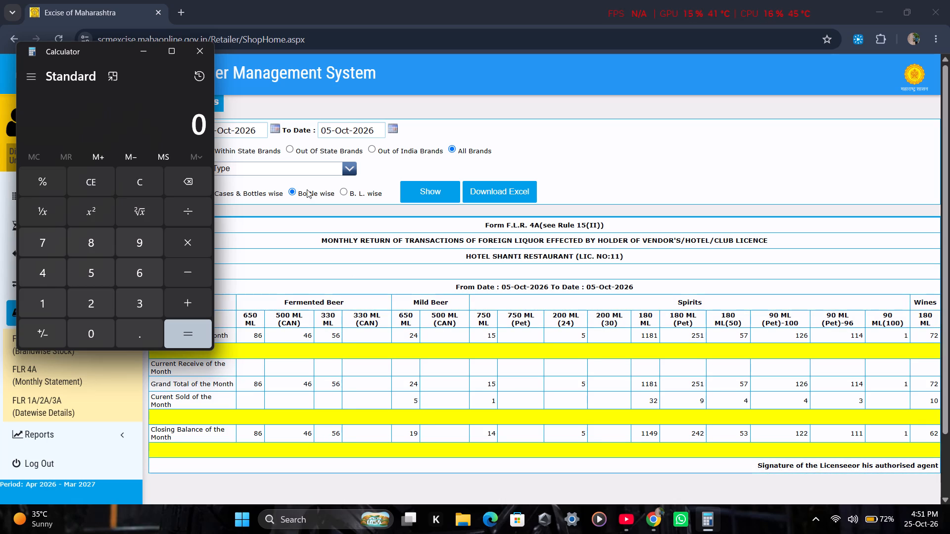
# Switch back to the FLR 4A statement in Chrome and show it for 06-Oct-2026 to 06-Oct-2026.
pyautogui.click(276, 133)
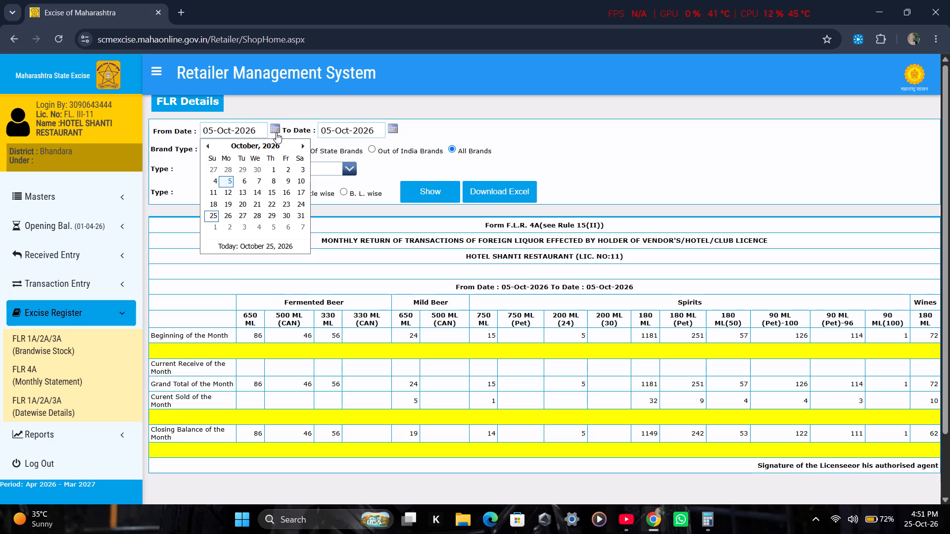
pyautogui.click(239, 182)
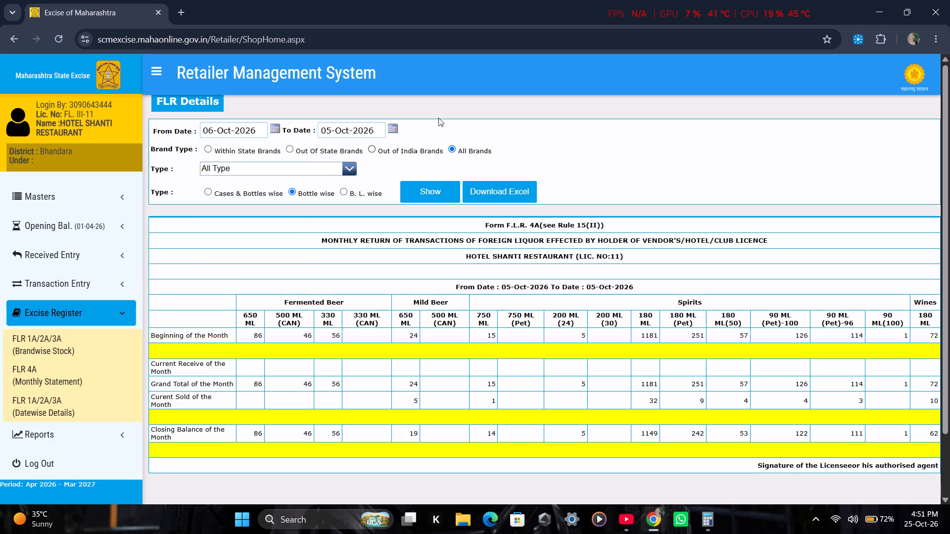
pyautogui.click(395, 127)
pyautogui.click(397, 129)
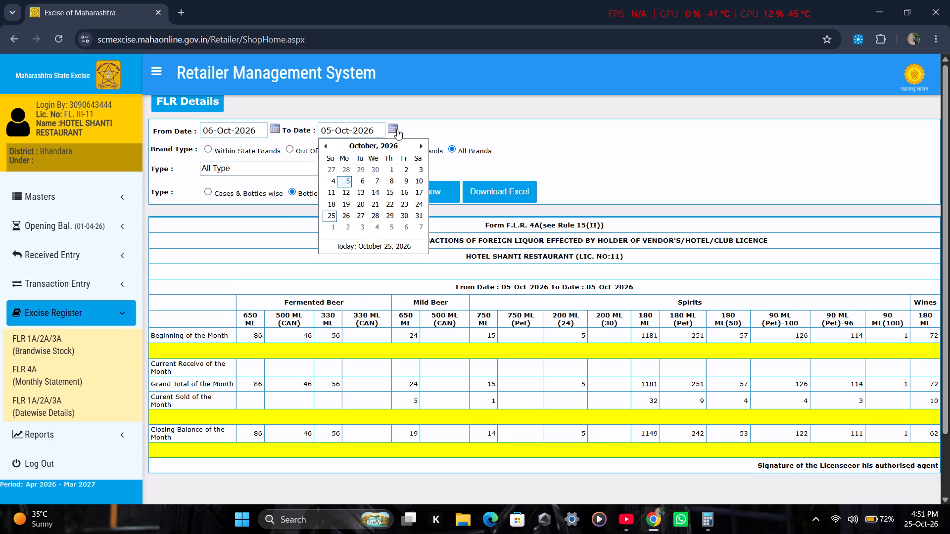
pyautogui.click(361, 180)
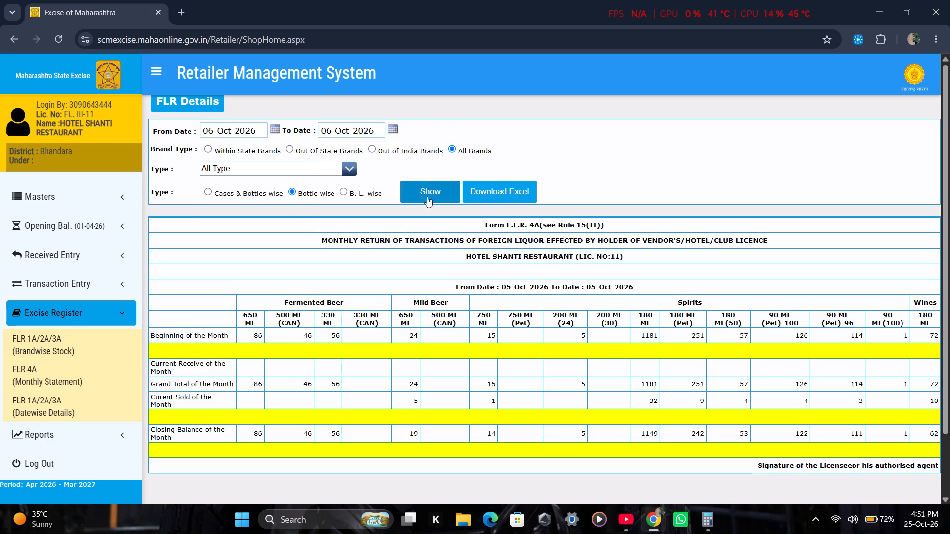
pyautogui.click(445, 189)
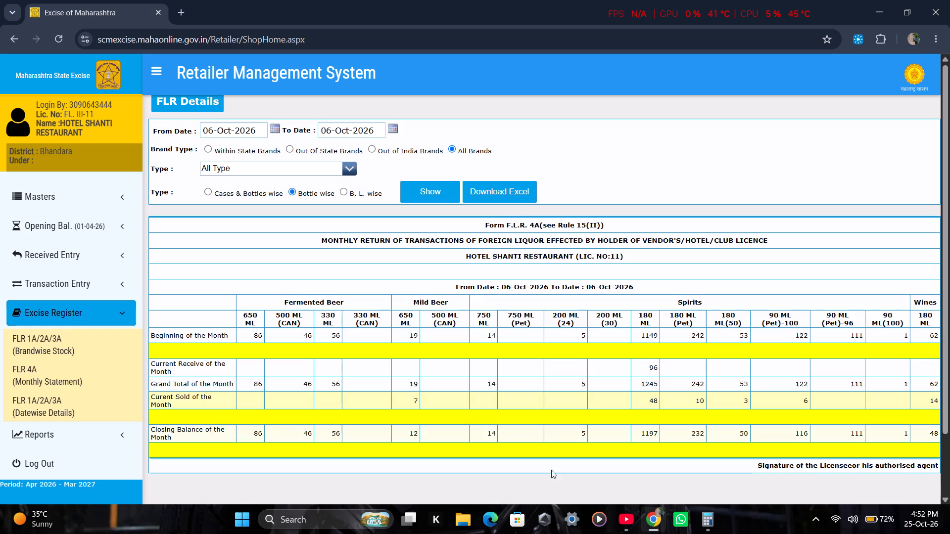
# Switch to Calculator, add 756 and 726, and clear the calculation after reading the sum.
pyautogui.click(707, 509)
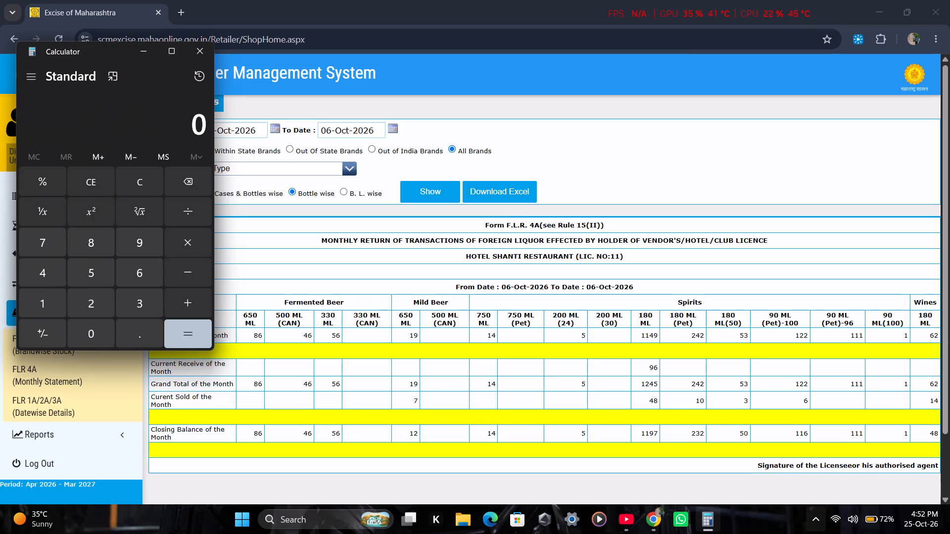
pyautogui.write('756+')
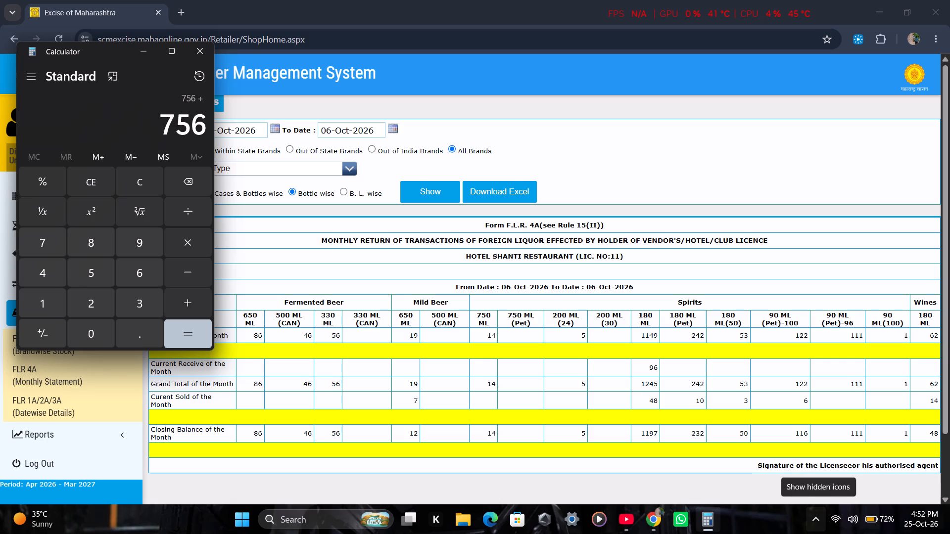
pyautogui.write('726+')
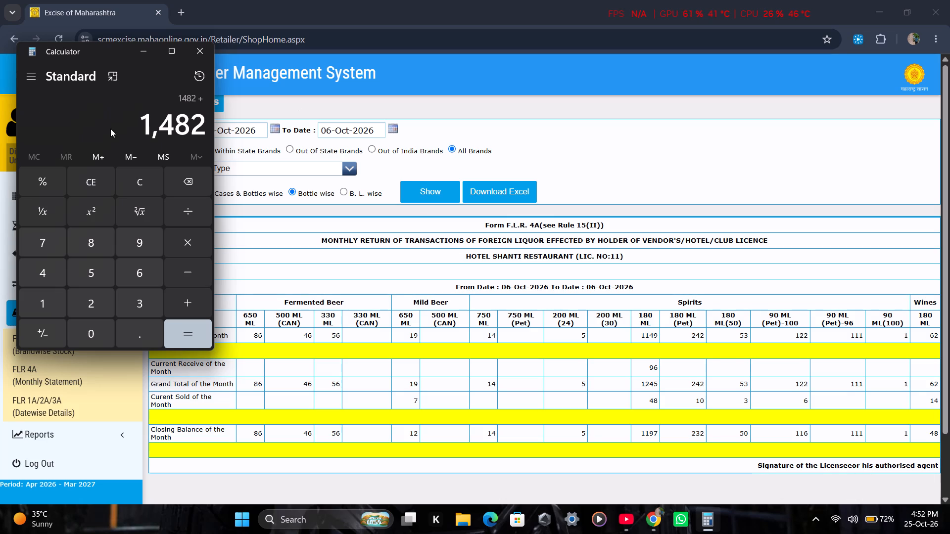
pyautogui.click(96, 179)
pyautogui.click(128, 184)
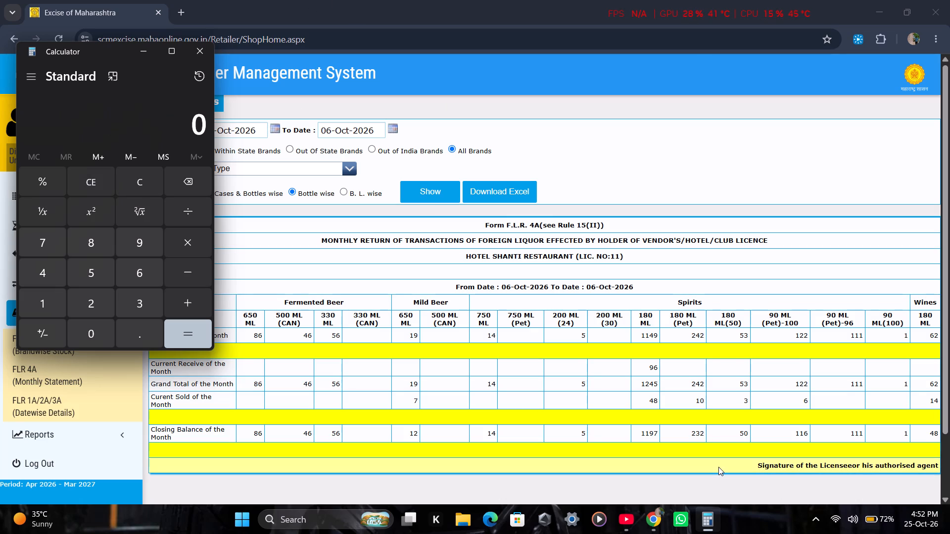
# Add the three 180 ML closing balances for 06-Oct-2026: 1197, 232 and 50.
pyautogui.write('11')
pyautogui.write('97')
pyautogui.press('+')
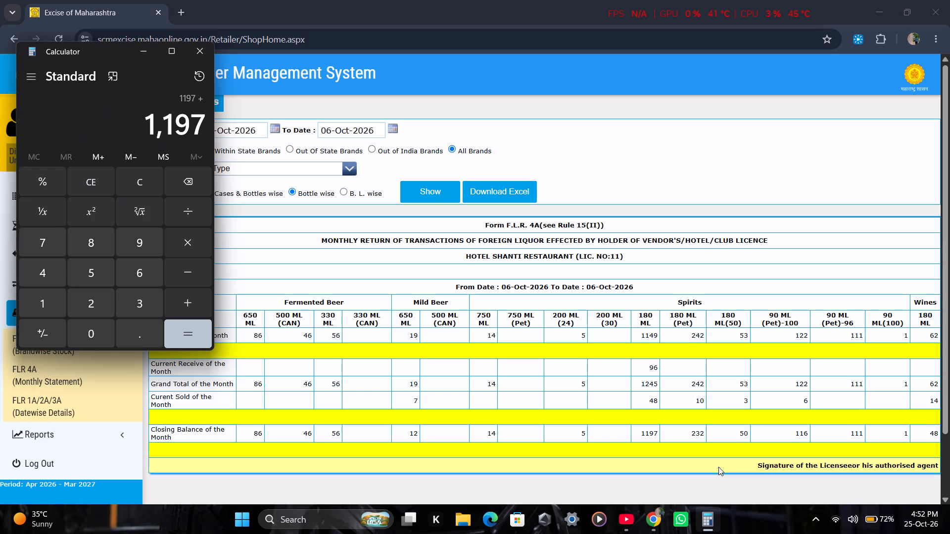
pyautogui.write('232')
pyautogui.write('+50')
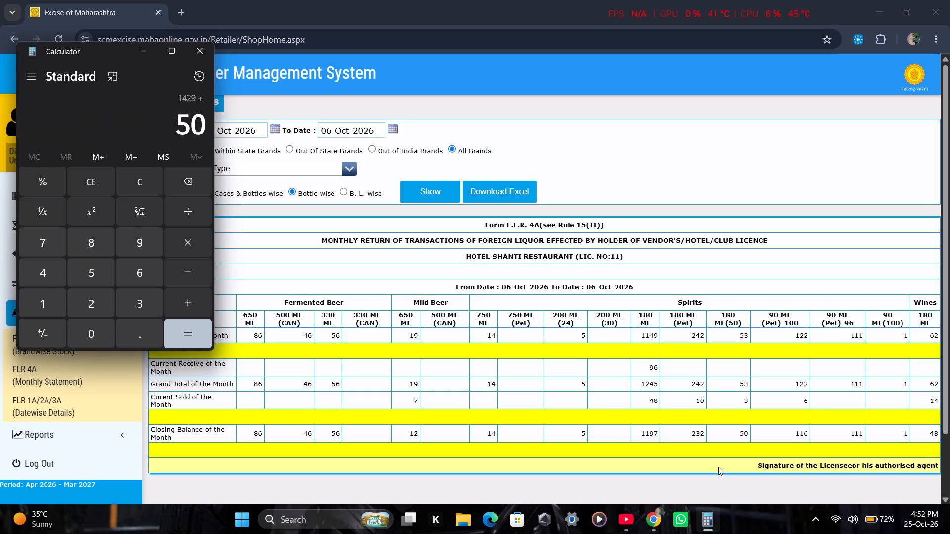
pyautogui.press('Return')
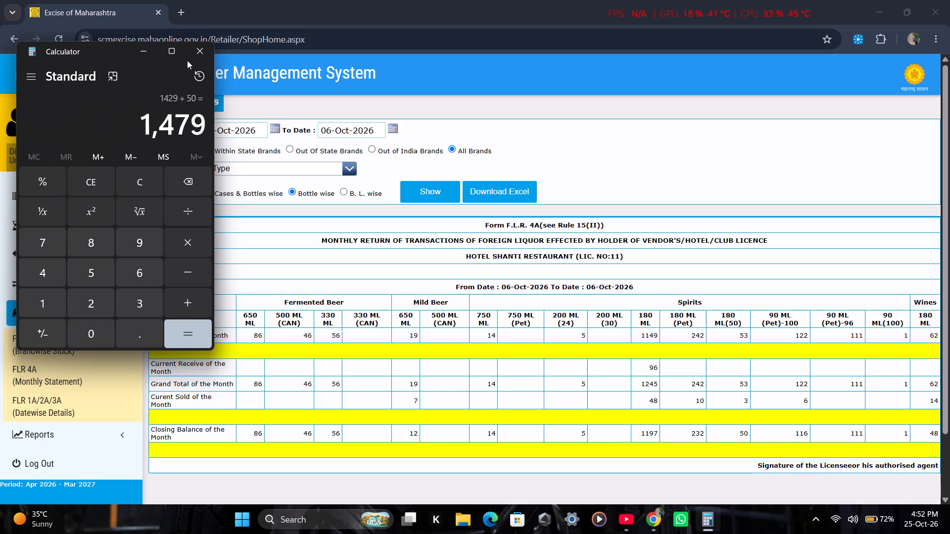
# Review the history of recent sums, delete the whole history, reset the calculator to zero and check the history again.
pyautogui.click(200, 73)
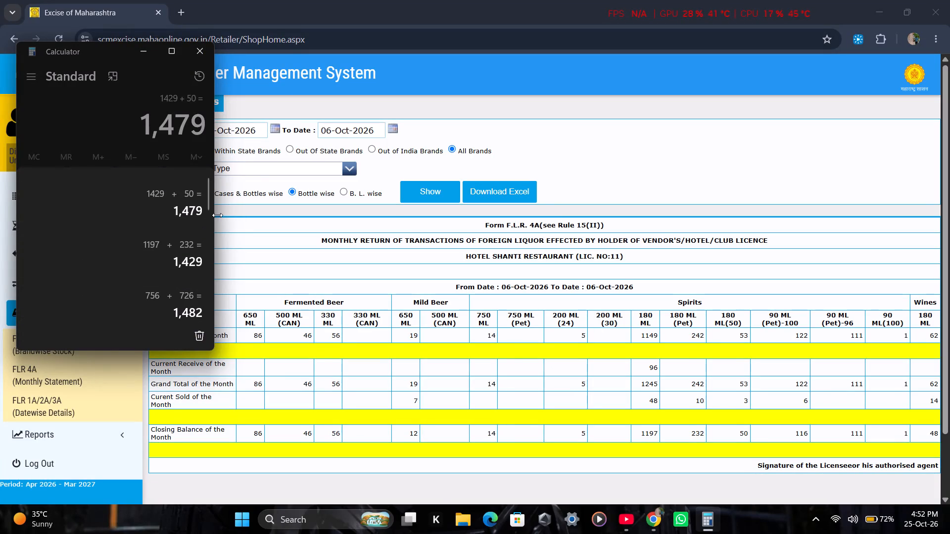
pyautogui.scroll(-1, 182, 294)
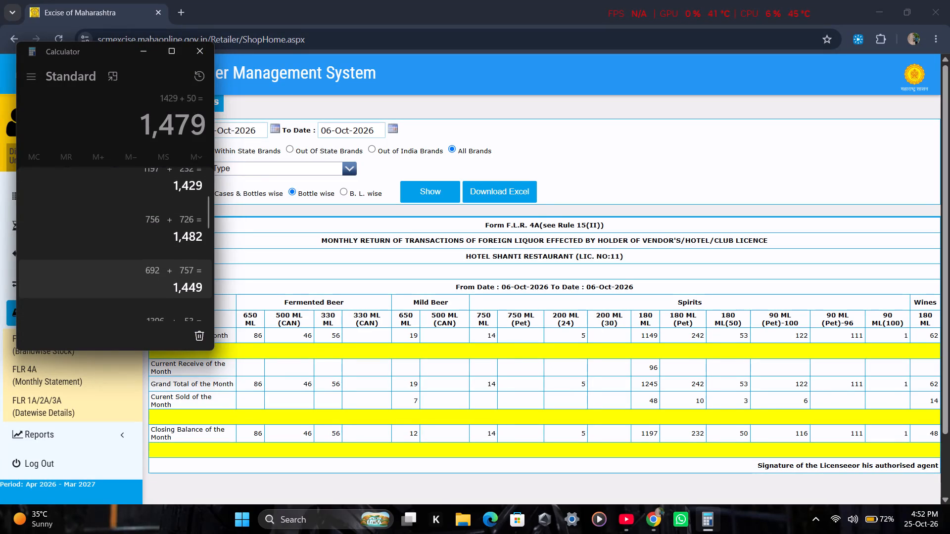
pyautogui.scroll(-1, 182, 294)
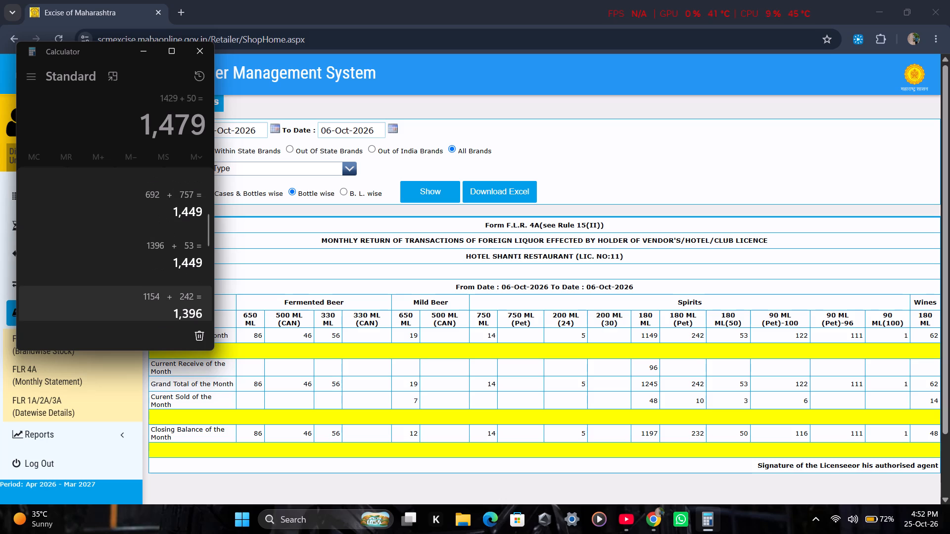
pyautogui.click(197, 340)
pyautogui.click(179, 122)
pyautogui.click(149, 180)
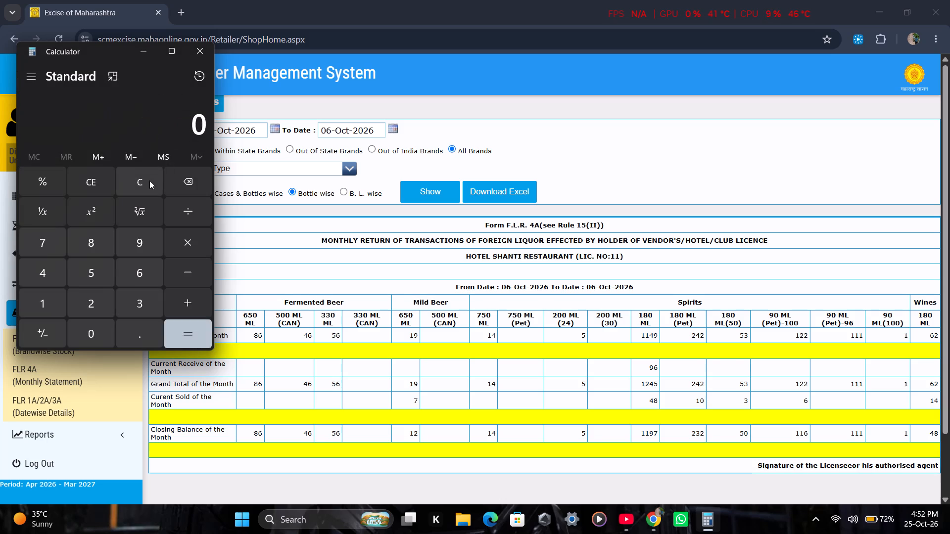
pyautogui.click(202, 70)
pyautogui.moveTo(149, 105); pyautogui.dragTo(155, 112)
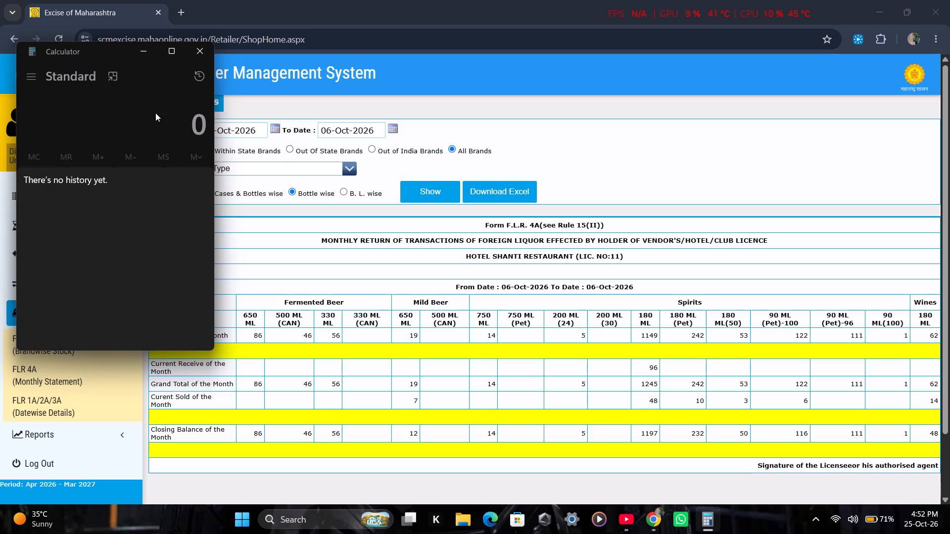
pyautogui.doubleClick(158, 114)
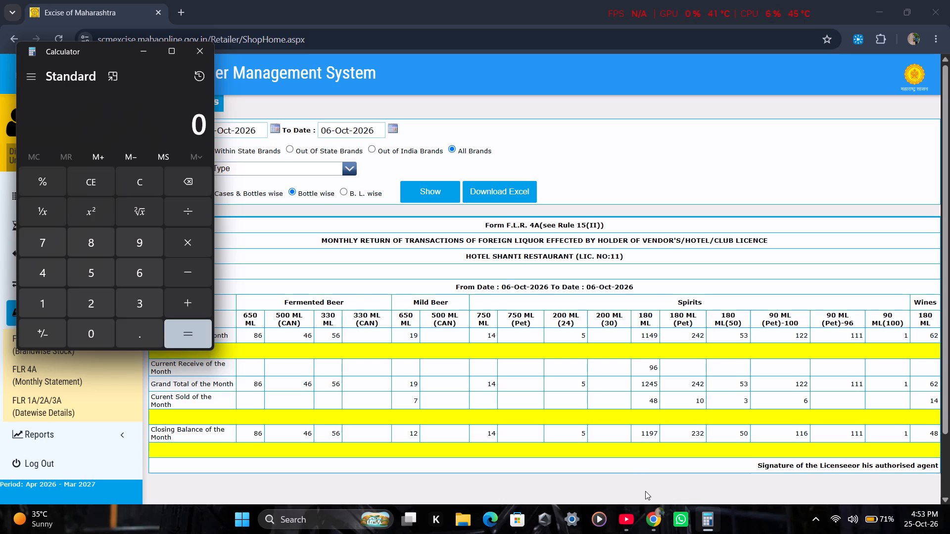
# Add 726 and 756 again to recheck the 06-Oct-2026 stock total, and clear the result after reading it.
pyautogui.press('7')
pyautogui.press('2')
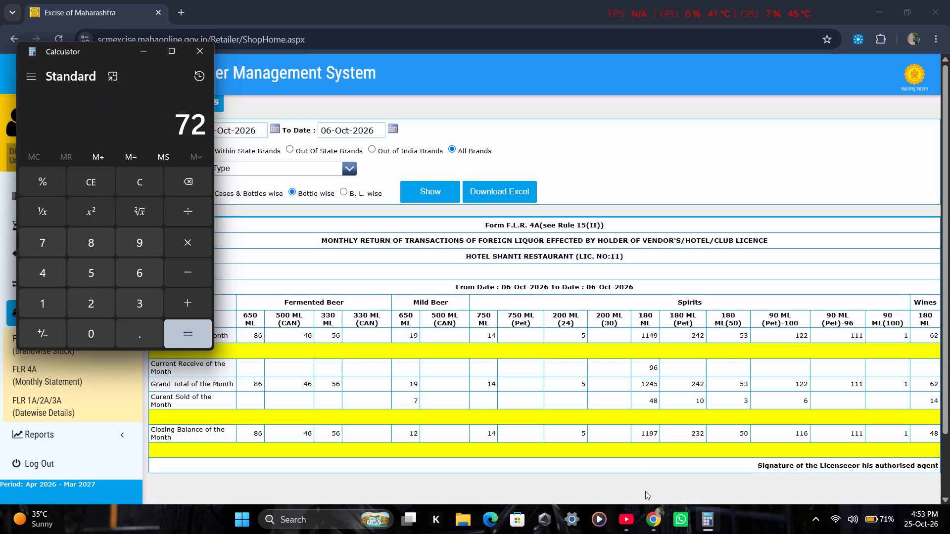
pyautogui.press('6')
pyautogui.press('+')
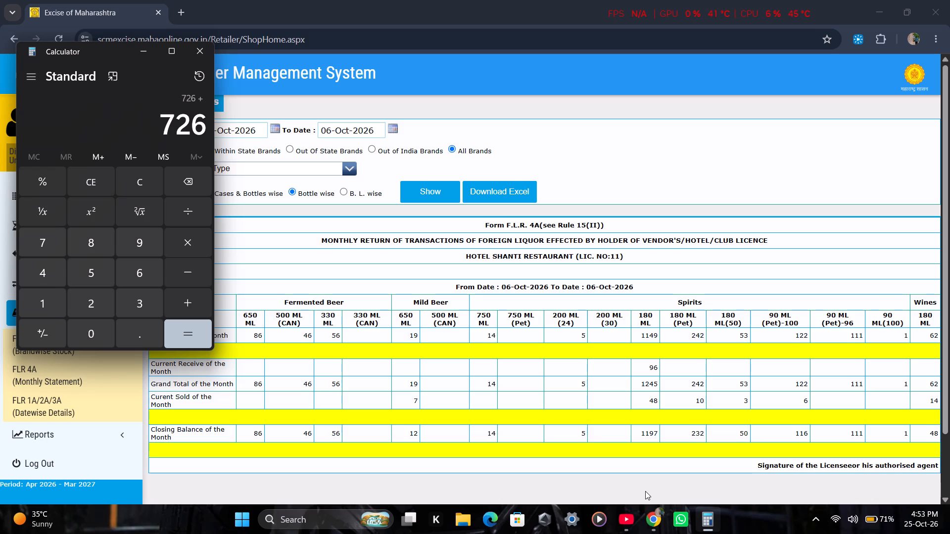
pyautogui.press('7')
pyautogui.write('56')
pyautogui.press('Return')
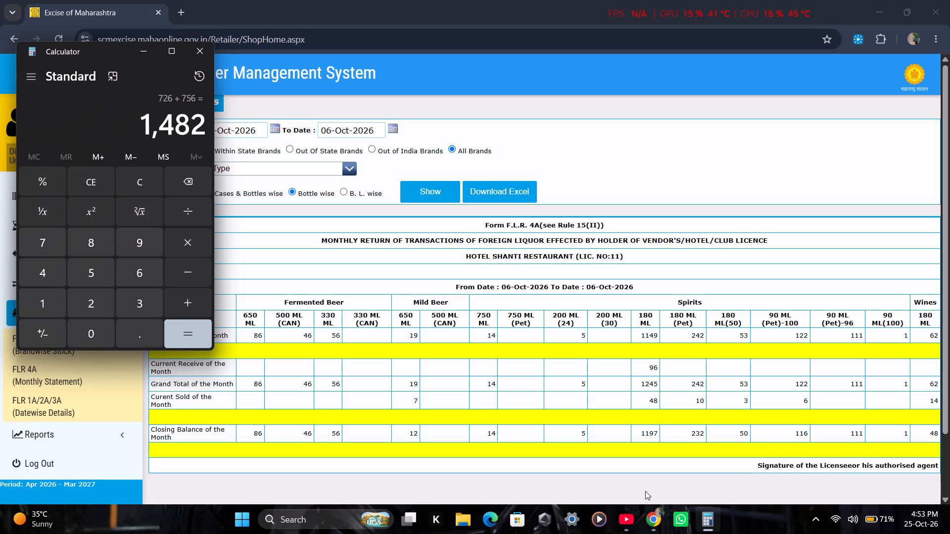
pyautogui.click(100, 192)
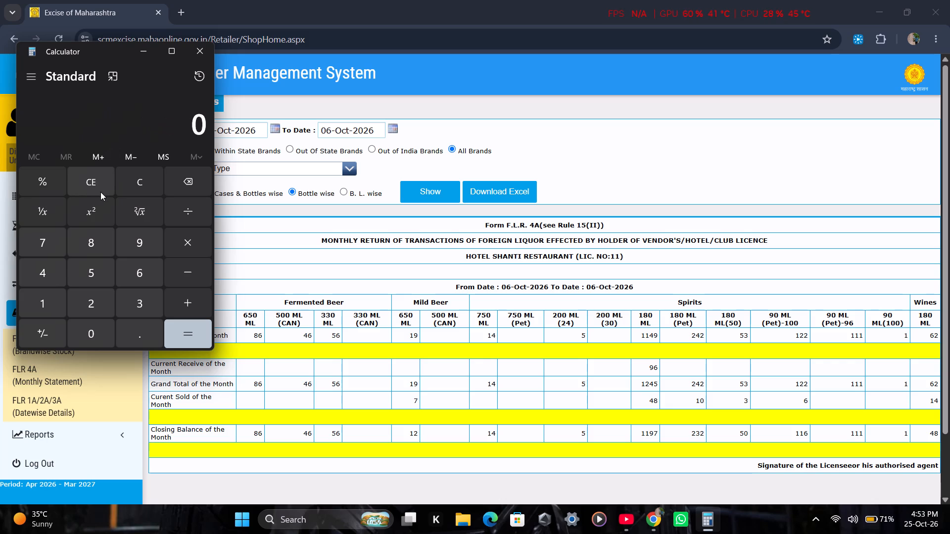
# Add 5 to the three 180 ML closing balances for 06-Oct-2026: 1197, 232 and 50.
pyautogui.write('5+')
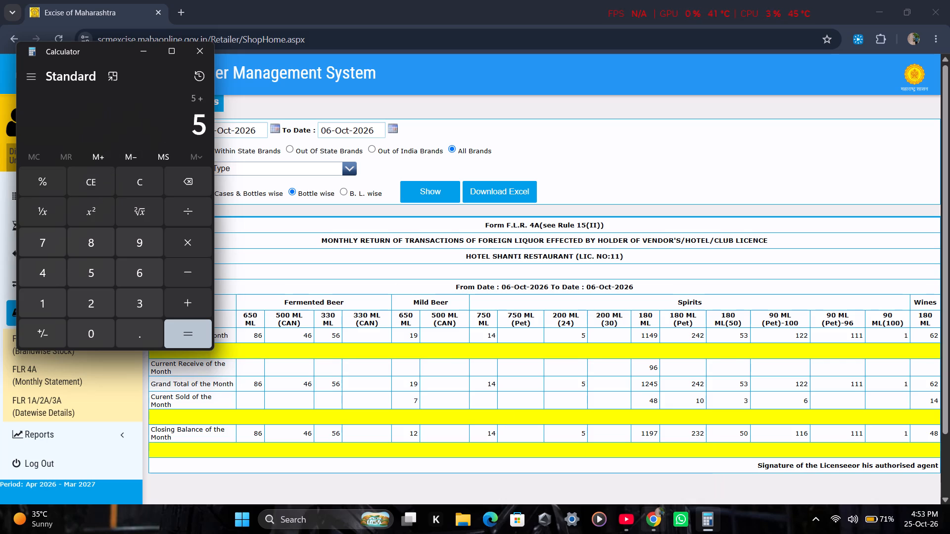
pyautogui.write('1197')
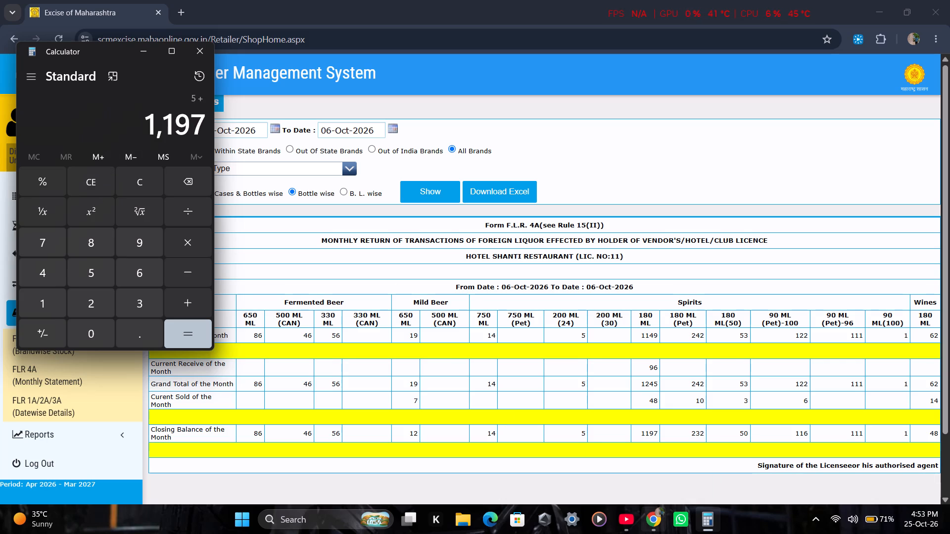
pyautogui.write('+232+')
pyautogui.write('50')
pyautogui.press('Return')
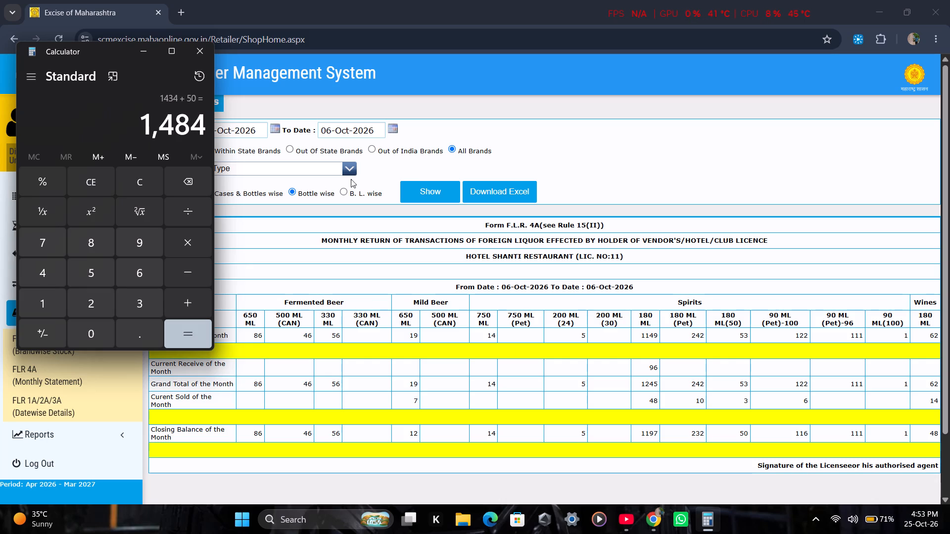
# Switch to the excise portal, regenerate the 06-Oct-2026 FLR 4A statement, compare it with the Calculator total, and minimize Calculator.
pyautogui.click(425, 189)
pyautogui.click(425, 188)
pyautogui.doubleClick(425, 188)
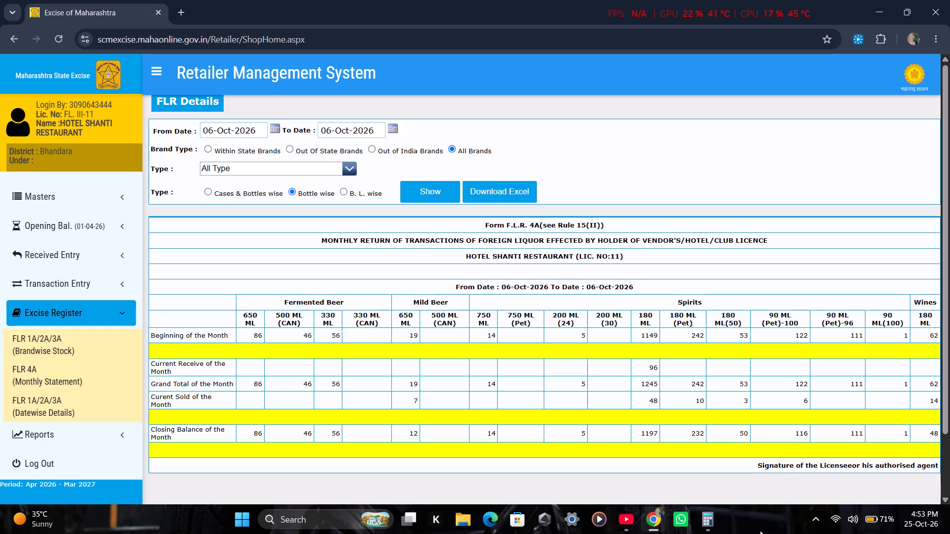
pyautogui.click(710, 522)
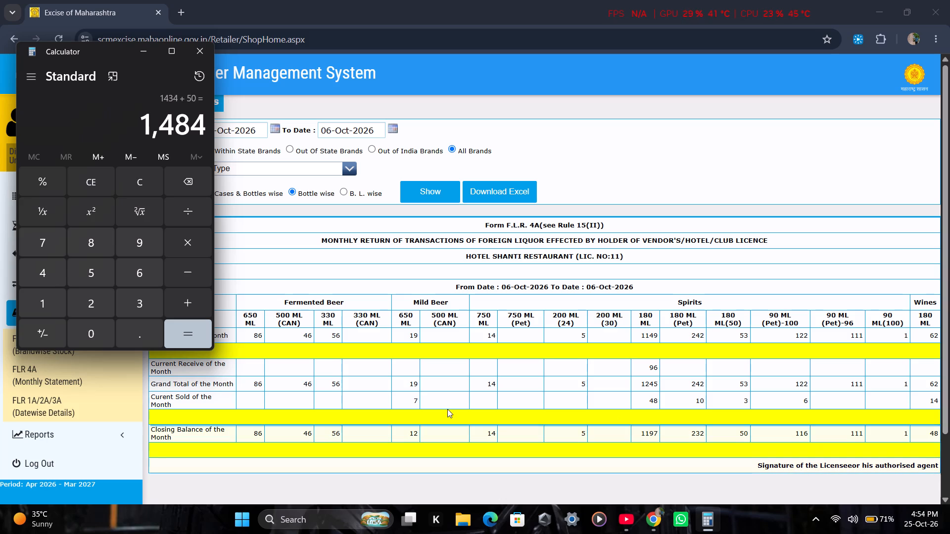
pyautogui.click(141, 55)
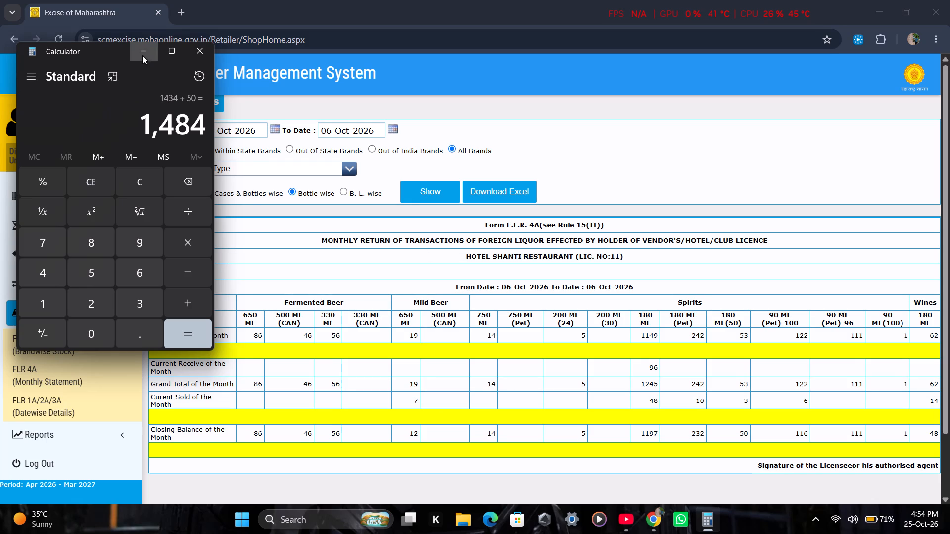
# Open the daily sales entries and search for those dated from 02-Oct-2026 to 07-Oct-2026.
pyautogui.click(95, 276)
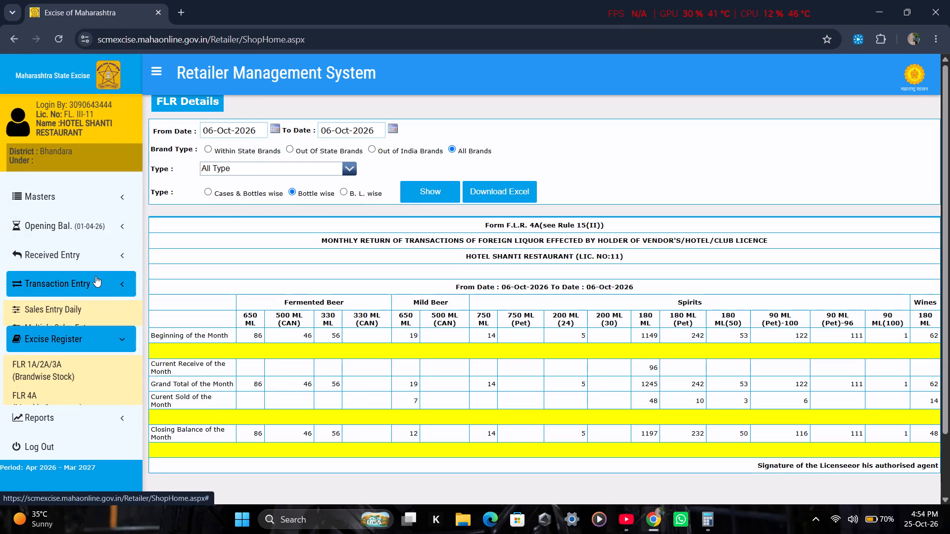
pyautogui.click(72, 310)
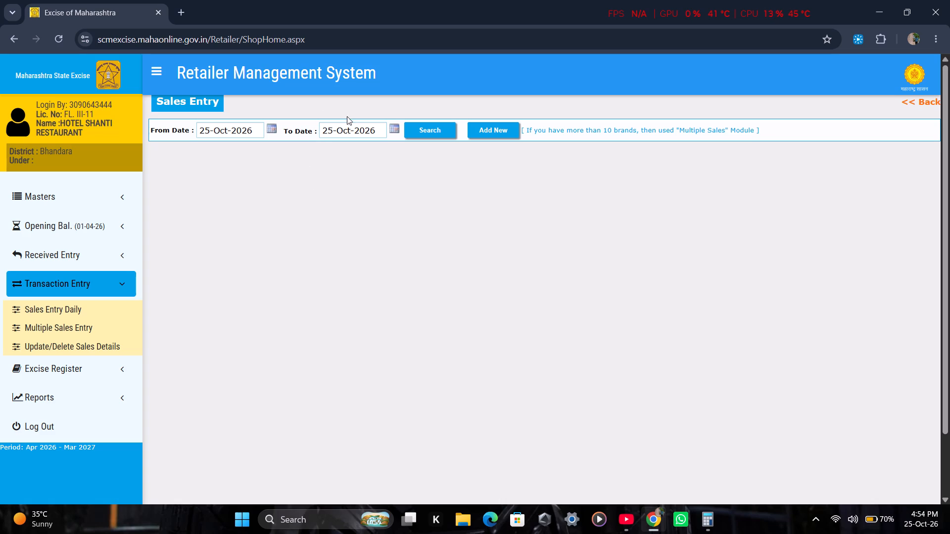
pyautogui.click(389, 127)
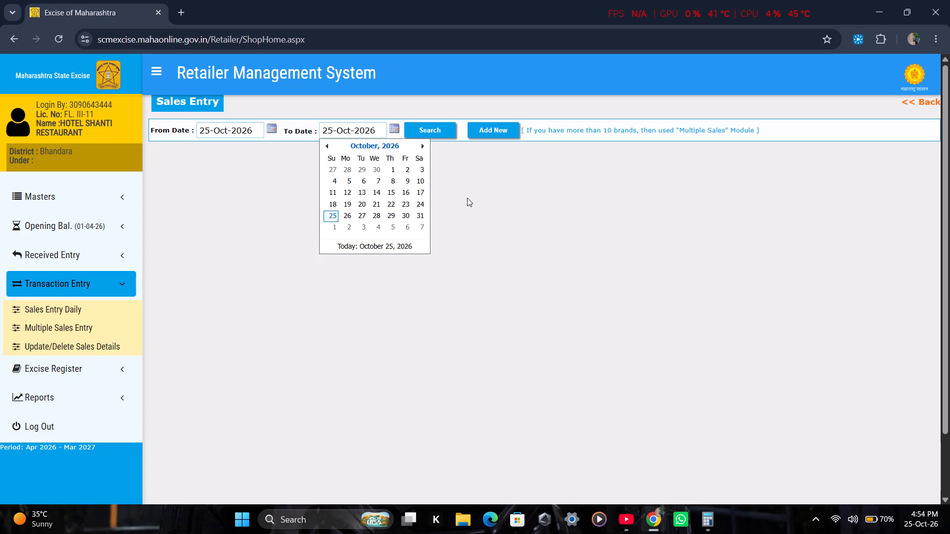
pyautogui.click(467, 197)
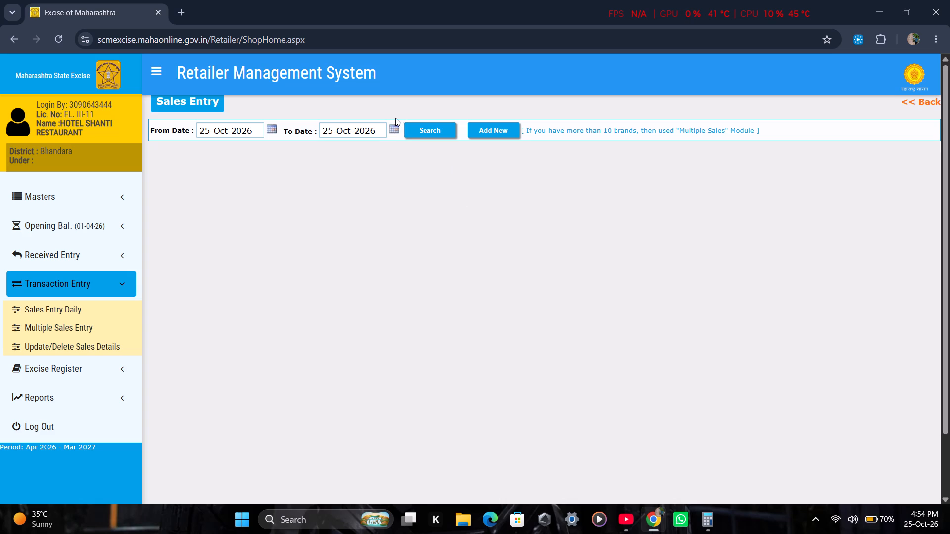
pyautogui.click(391, 128)
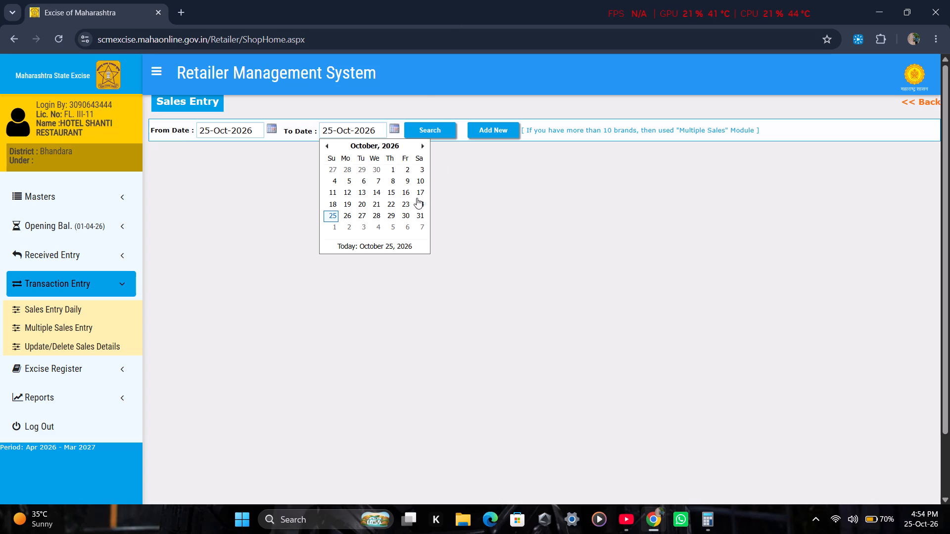
pyautogui.click(369, 176)
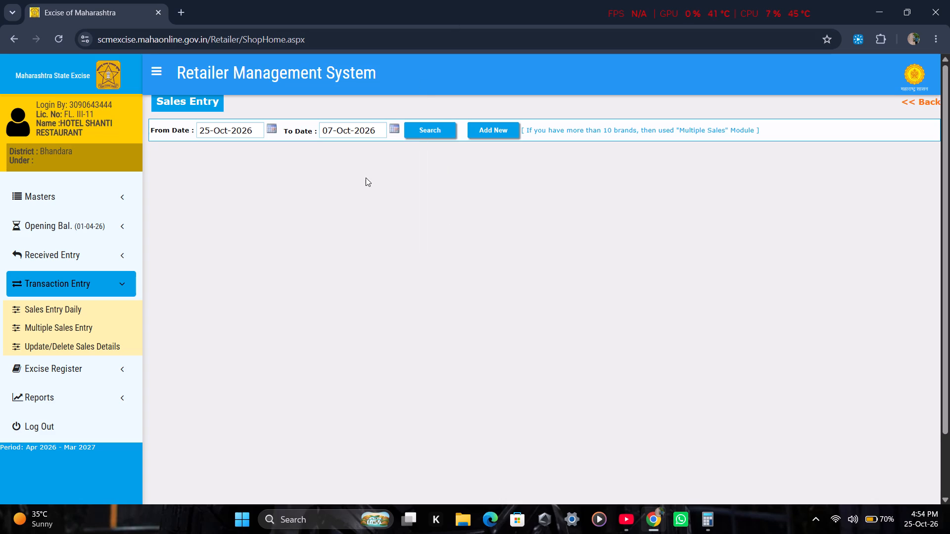
pyautogui.click(398, 125)
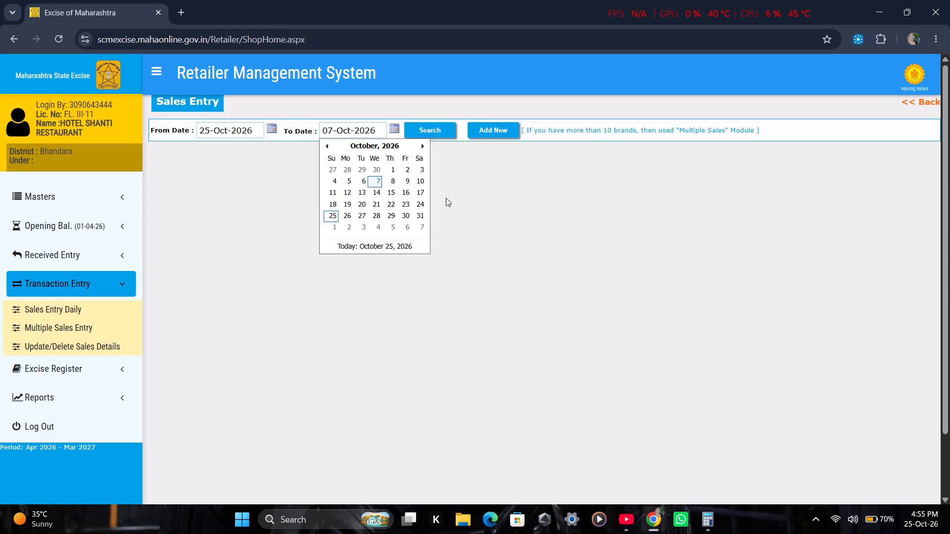
pyautogui.moveTo(450, 203); pyautogui.dragTo(451, 196)
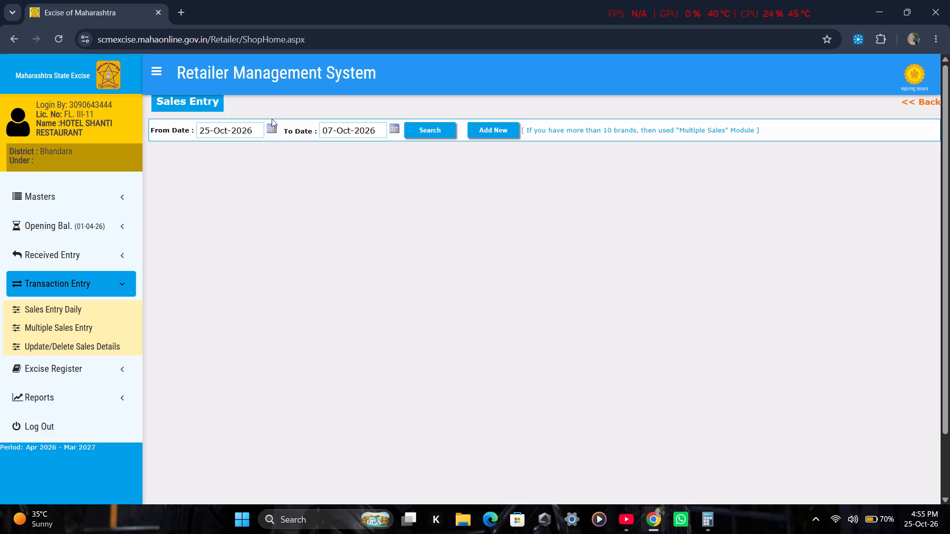
pyautogui.click(273, 127)
pyautogui.click(280, 165)
pyautogui.moveTo(431, 123); pyautogui.dragTo(432, 130)
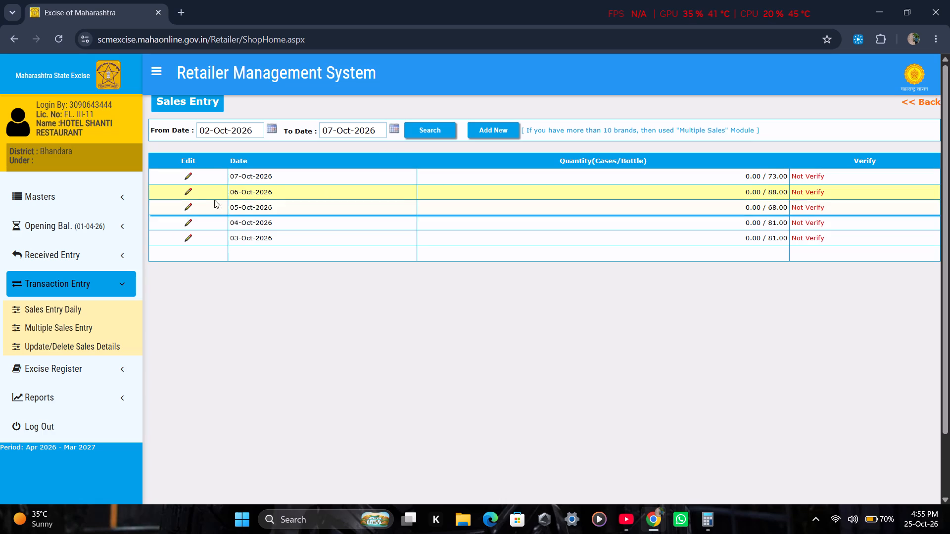
# Open the 06-Oct-2026 sales entry for editing.
pyautogui.click(192, 189)
pyautogui.click(188, 188)
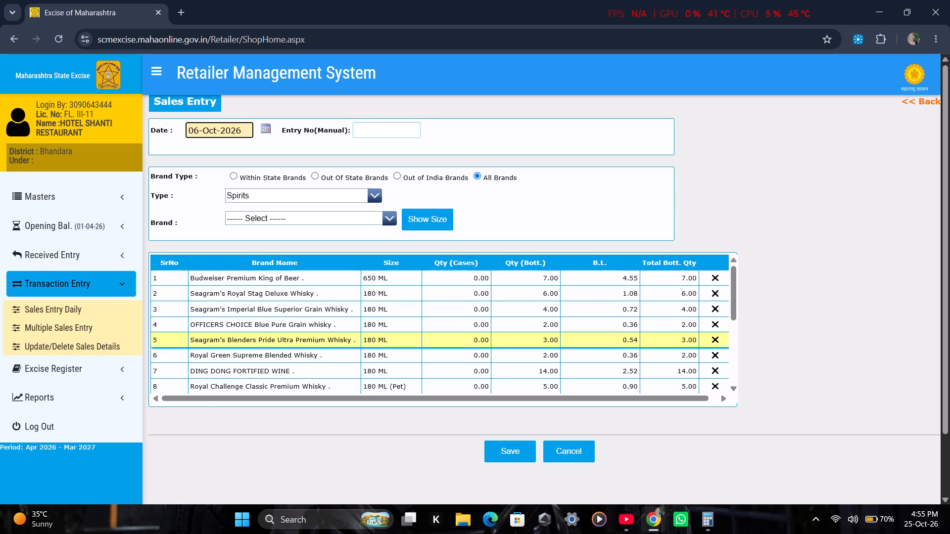
# Examine the 06-Oct-2026 sales entry from first row to total, checking each brand's size and bottle quantity.
pyautogui.scroll(-1, 237, 330)
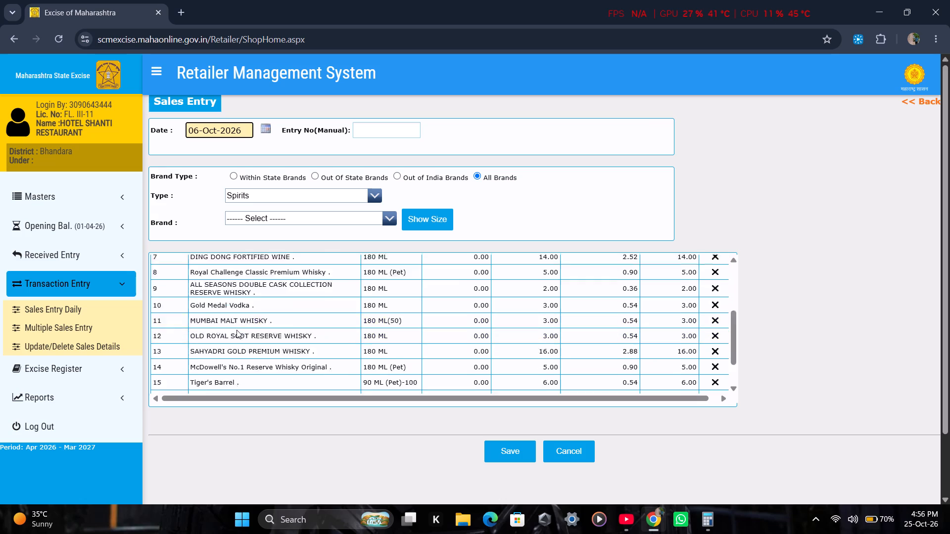
pyautogui.scroll(-6, 237, 330)
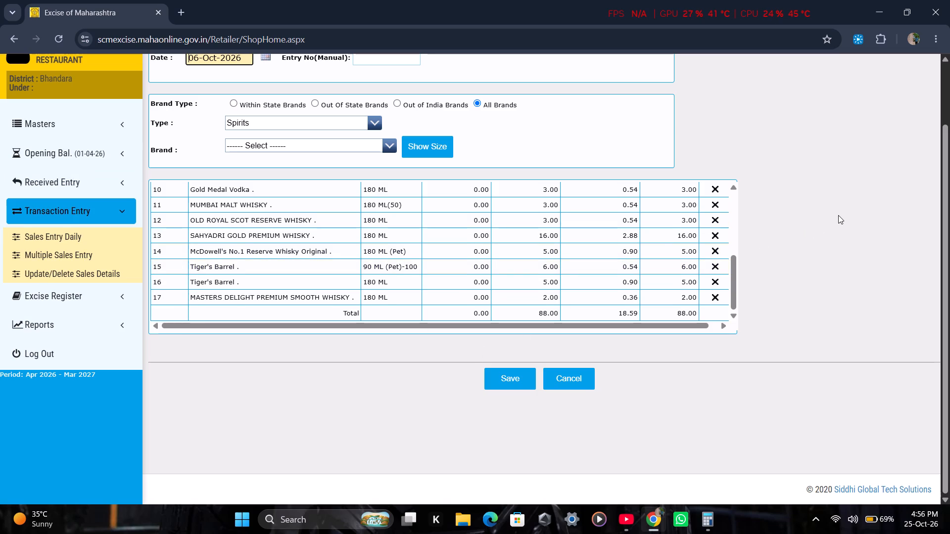
pyautogui.scroll(2, 838, 215)
pyautogui.scroll(3, 659, 323)
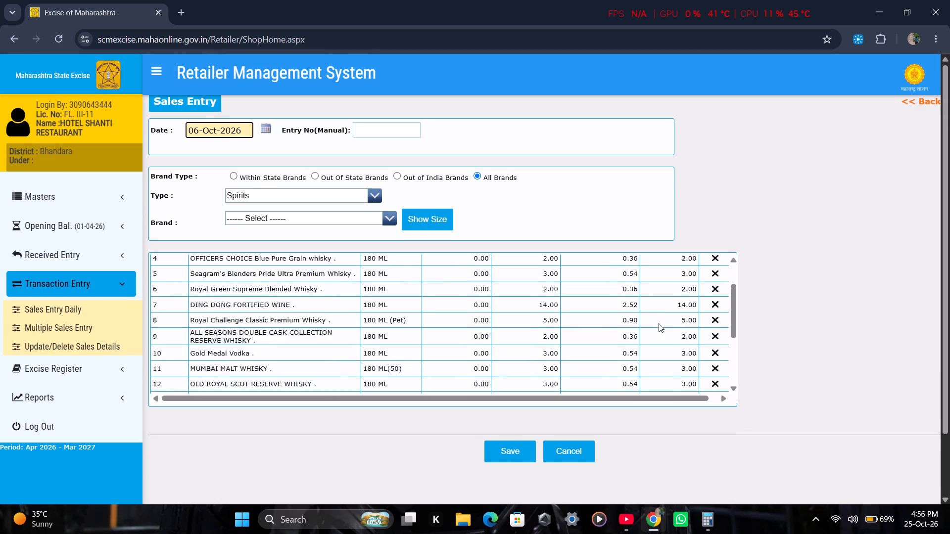
pyautogui.scroll(5, 659, 323)
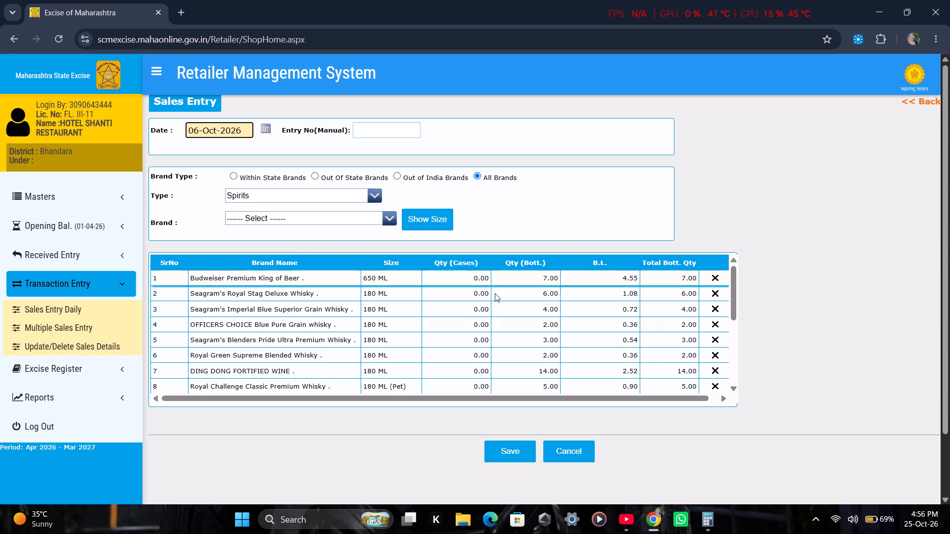
pyautogui.scroll(-2, 500, 337)
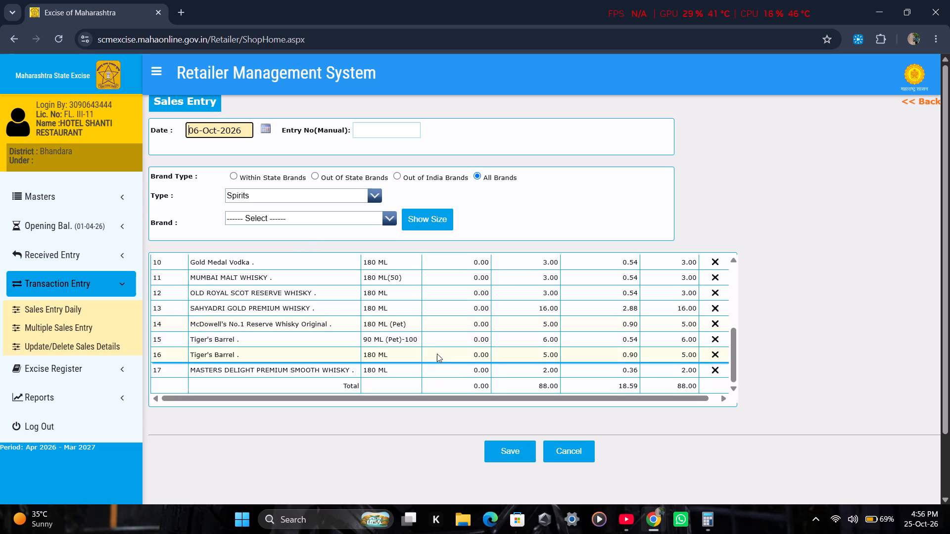
pyautogui.scroll(3, 439, 311)
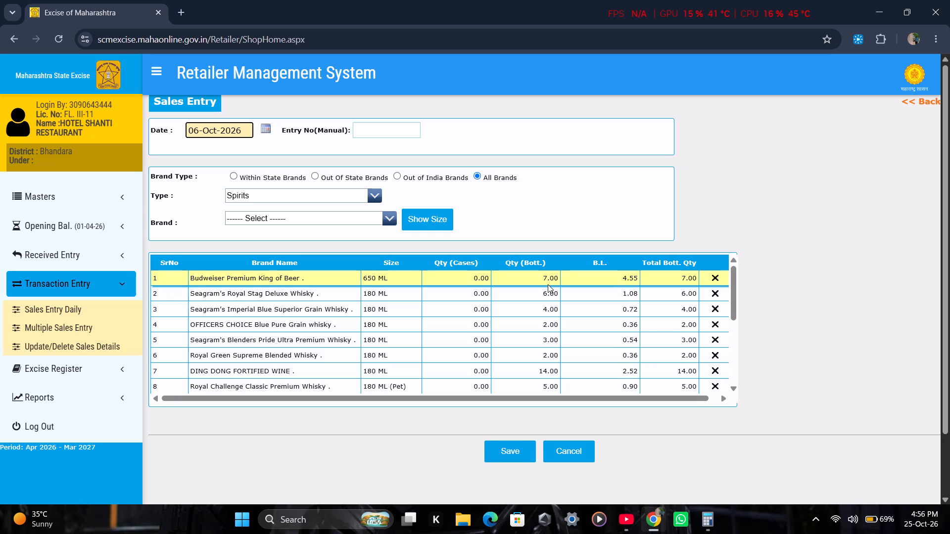
pyautogui.scroll(-2, 553, 321)
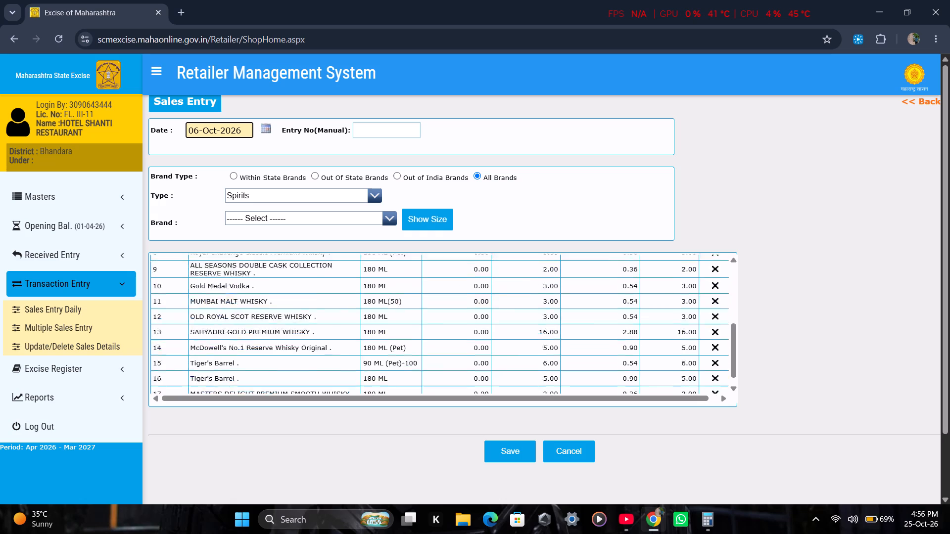
pyautogui.scroll(-2, 553, 321)
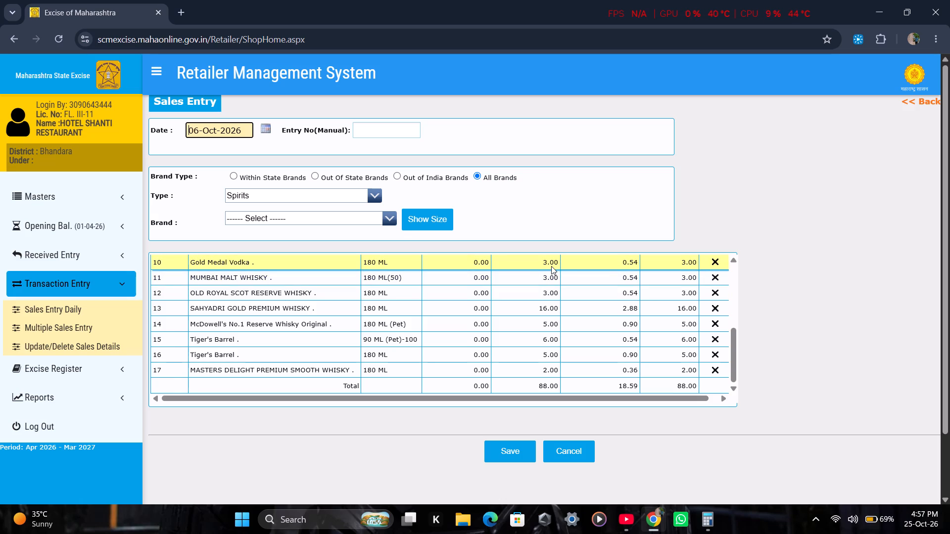
pyautogui.scroll(1, 551, 266)
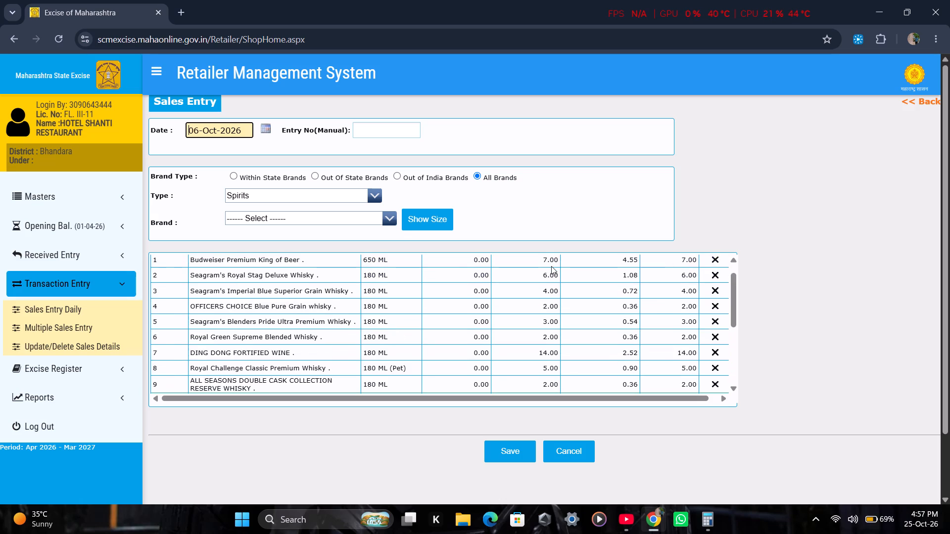
pyautogui.moveTo(740, 284); pyautogui.dragTo(741, 284)
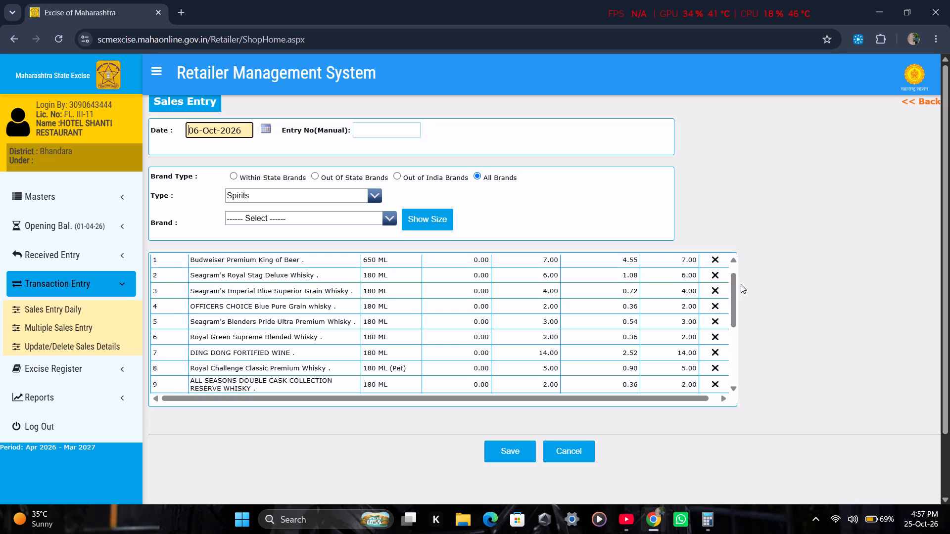
pyautogui.moveTo(741, 284); pyautogui.dragTo(736, 291)
pyautogui.moveTo(735, 291); pyautogui.dragTo(735, 310)
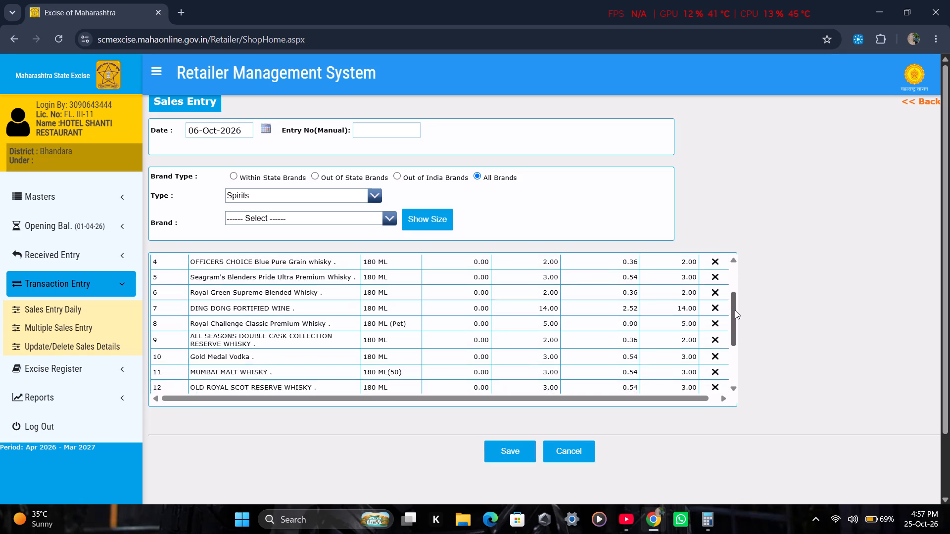
pyautogui.moveTo(735, 310); pyautogui.dragTo(735, 337)
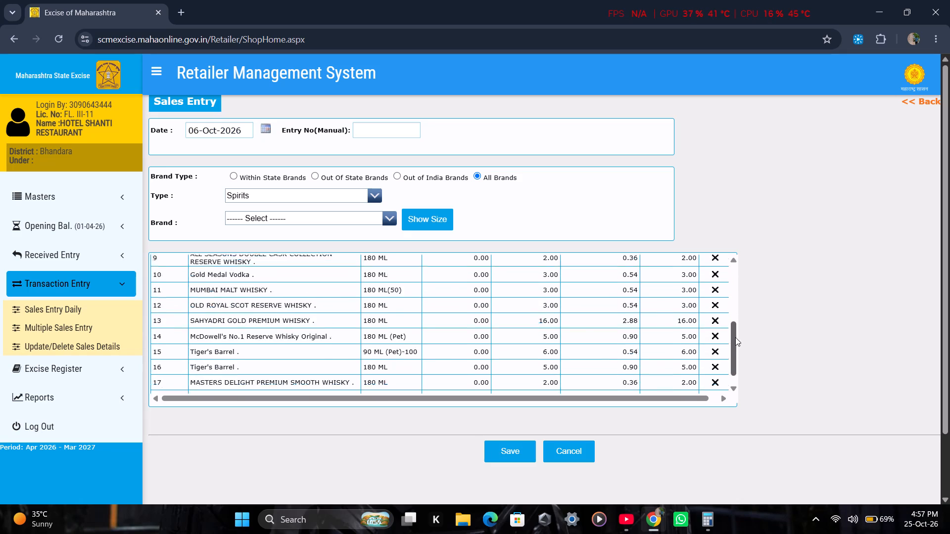
pyautogui.moveTo(735, 337); pyautogui.dragTo(751, 259)
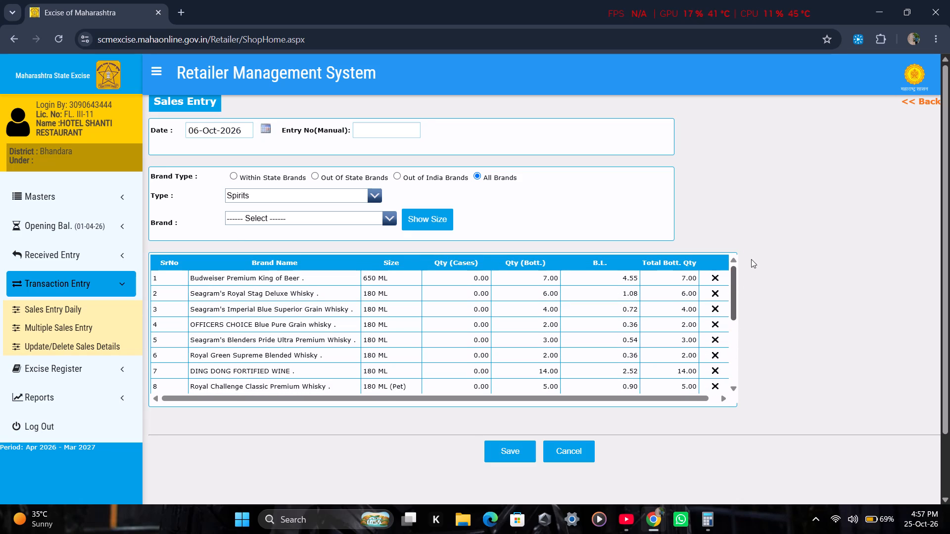
pyautogui.moveTo(751, 259); pyautogui.dragTo(755, 286)
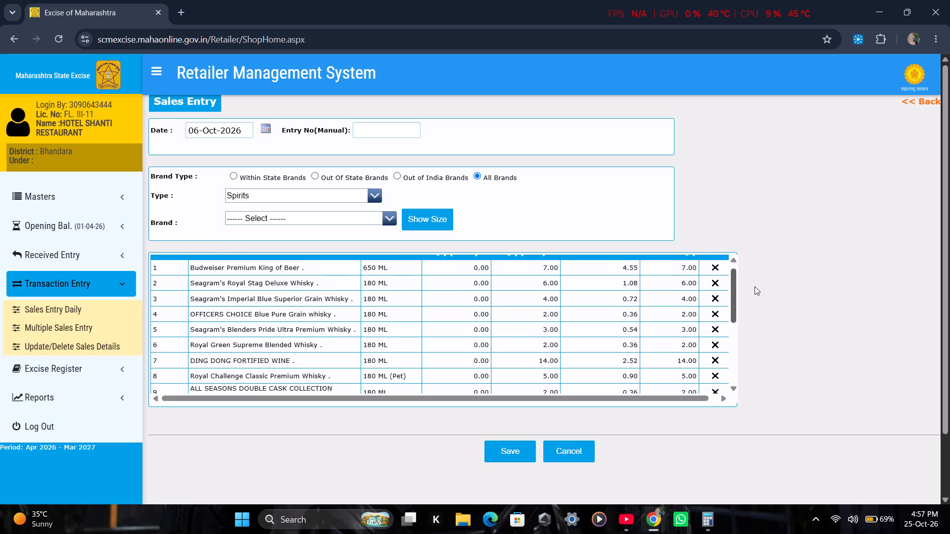
pyautogui.moveTo(755, 286); pyautogui.dragTo(756, 292)
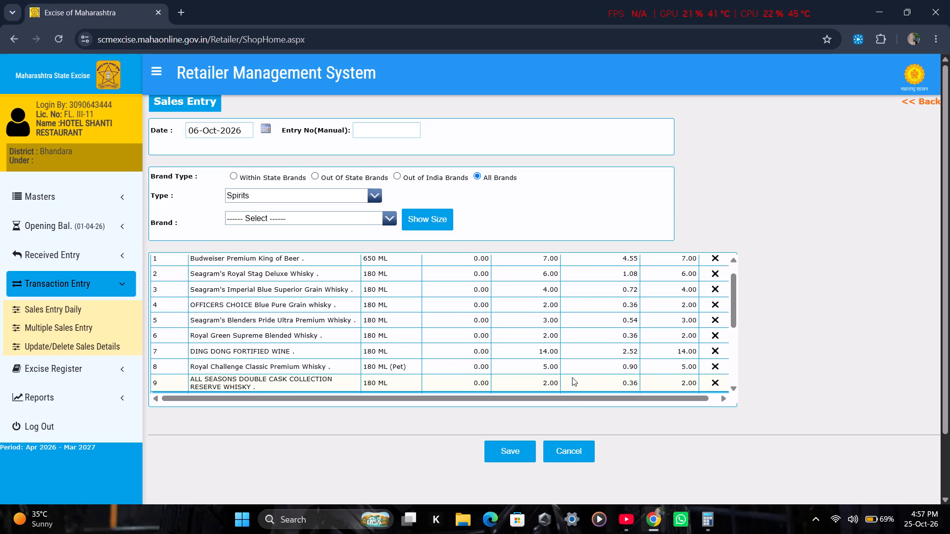
pyautogui.click(574, 366)
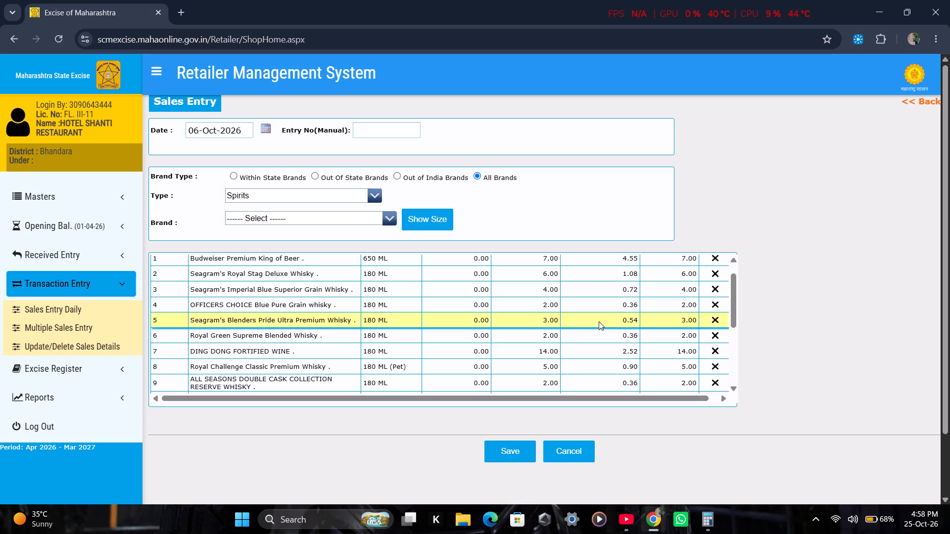
pyautogui.click(611, 295)
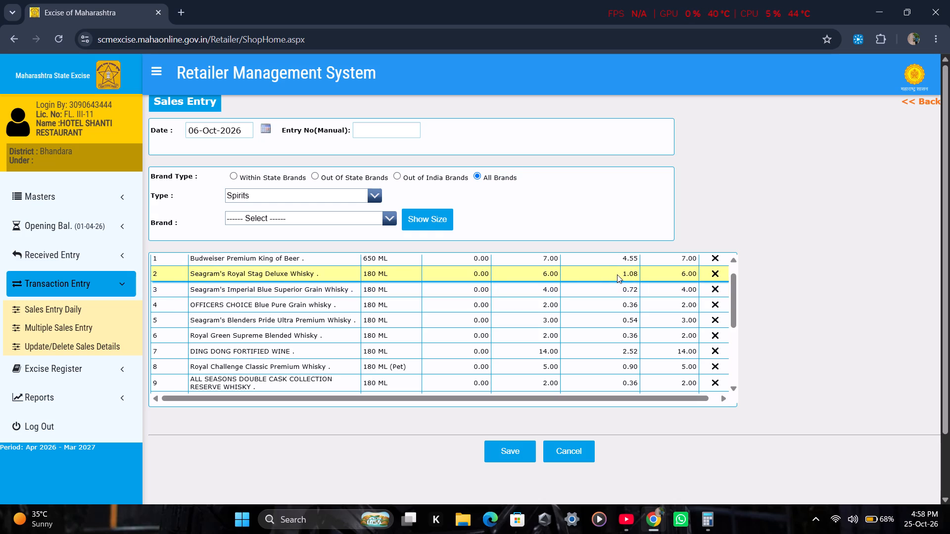
pyautogui.scroll(2, 626, 299)
pyautogui.scroll(-8, 628, 293)
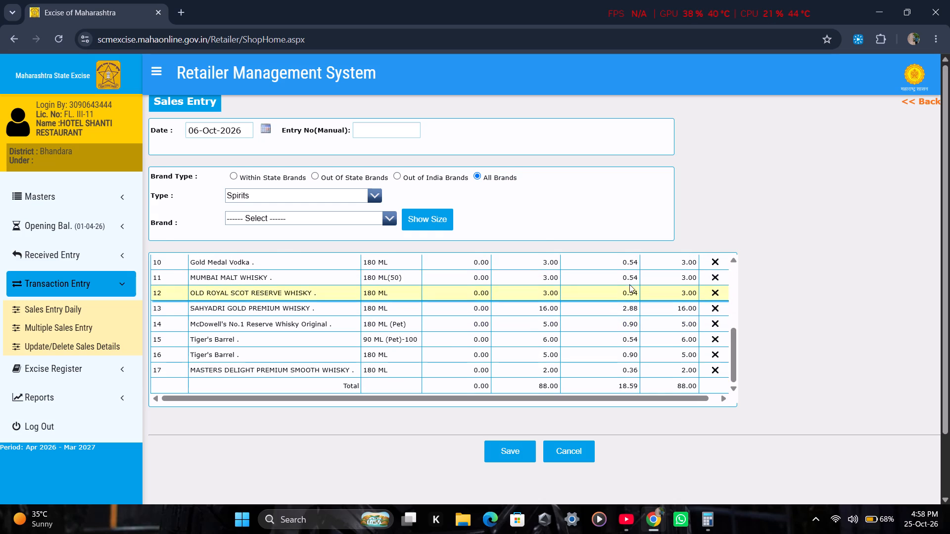
# Leave the 06-Oct-2026 sales entry unsaved and open the FLR 4A monthly statement form.
pyautogui.scroll(8, 629, 283)
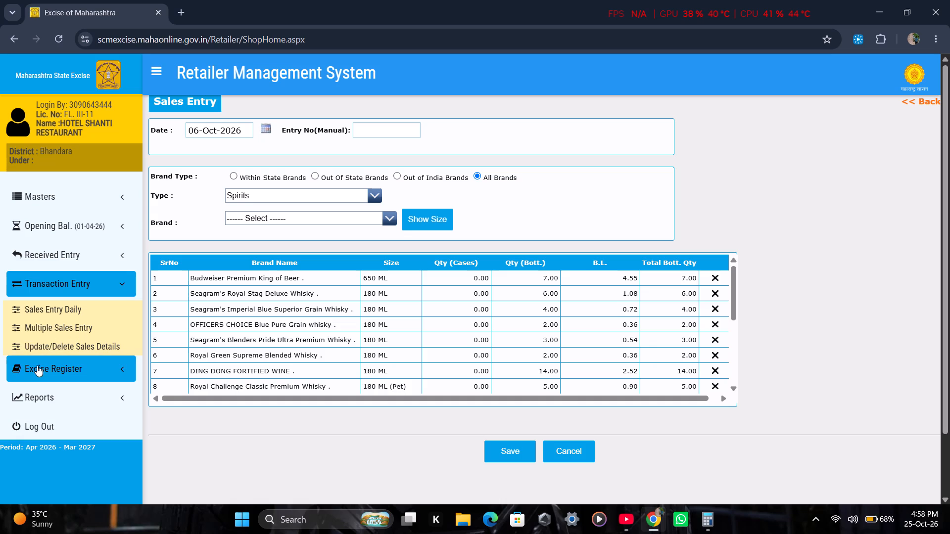
pyautogui.click(37, 364)
pyautogui.click(62, 354)
pyautogui.click(61, 361)
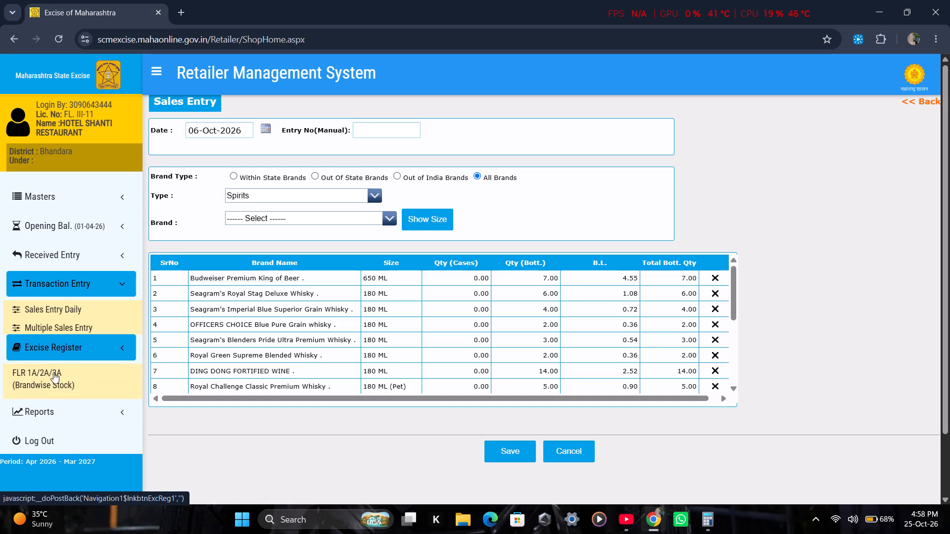
pyautogui.click(49, 376)
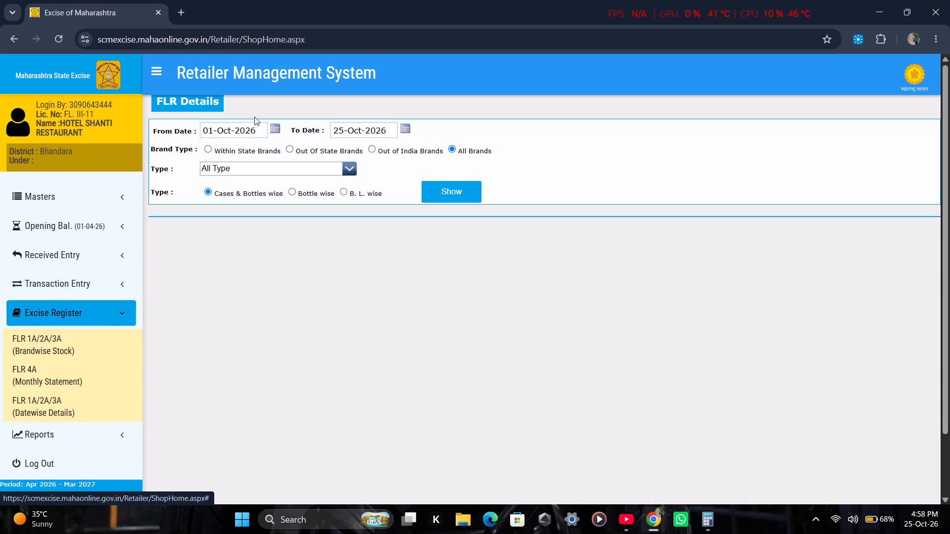
# Generate the bottle-wise FLR 4A statement for all brands and types from 06-Oct-2026 to 06-Oct-2026.
pyautogui.click(276, 122)
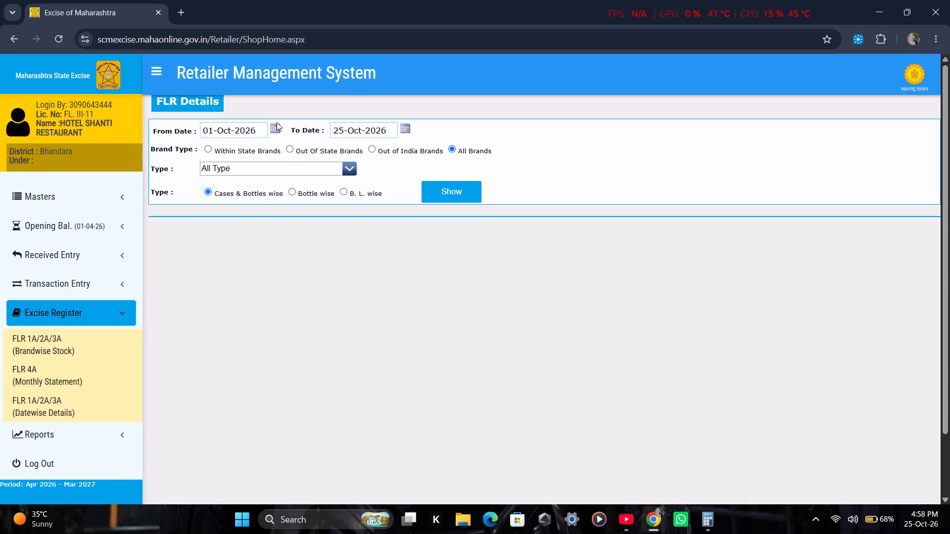
pyautogui.click(273, 124)
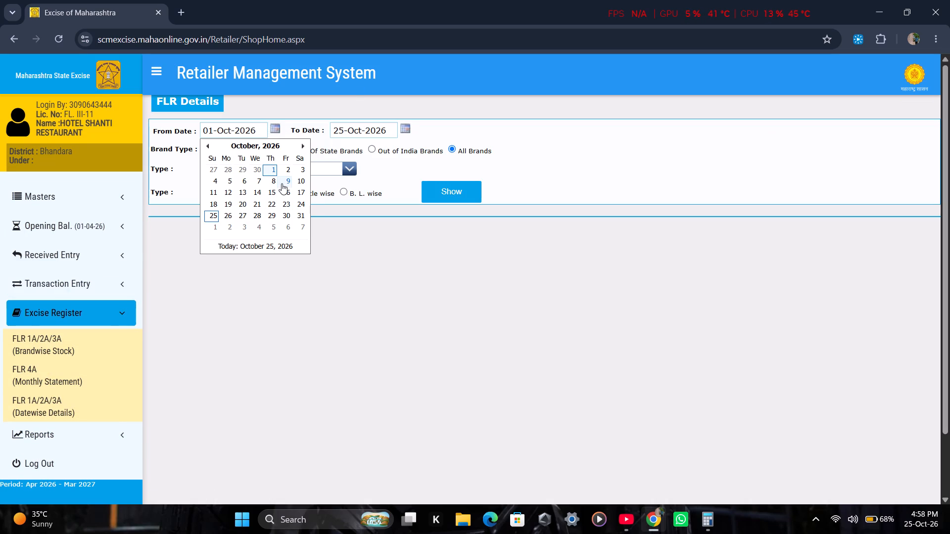
pyautogui.moveTo(246, 180); pyautogui.dragTo(252, 180)
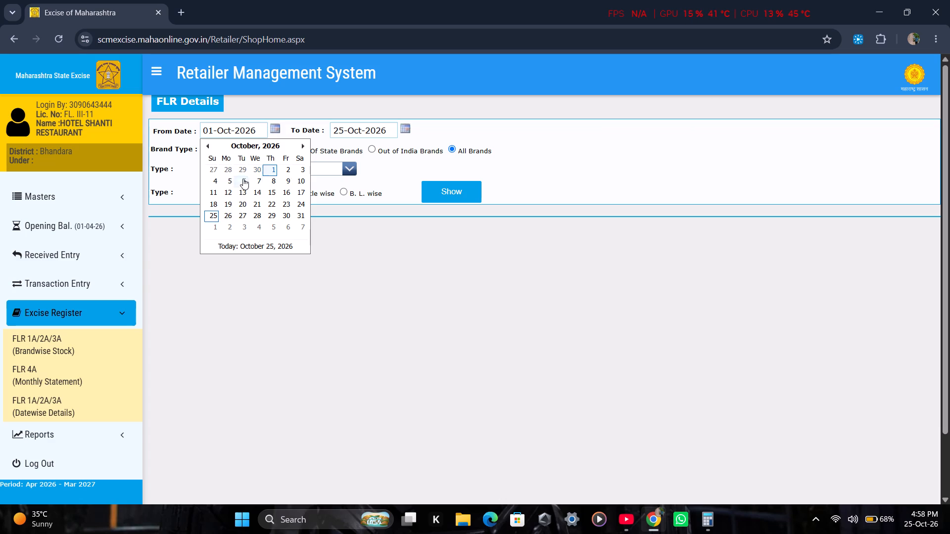
pyautogui.click(241, 178)
pyautogui.click(403, 131)
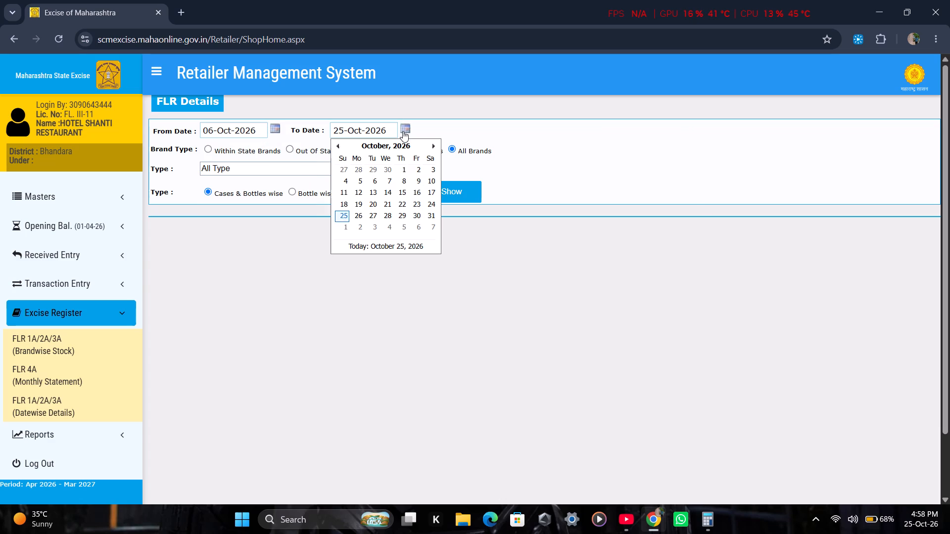
pyautogui.click(378, 183)
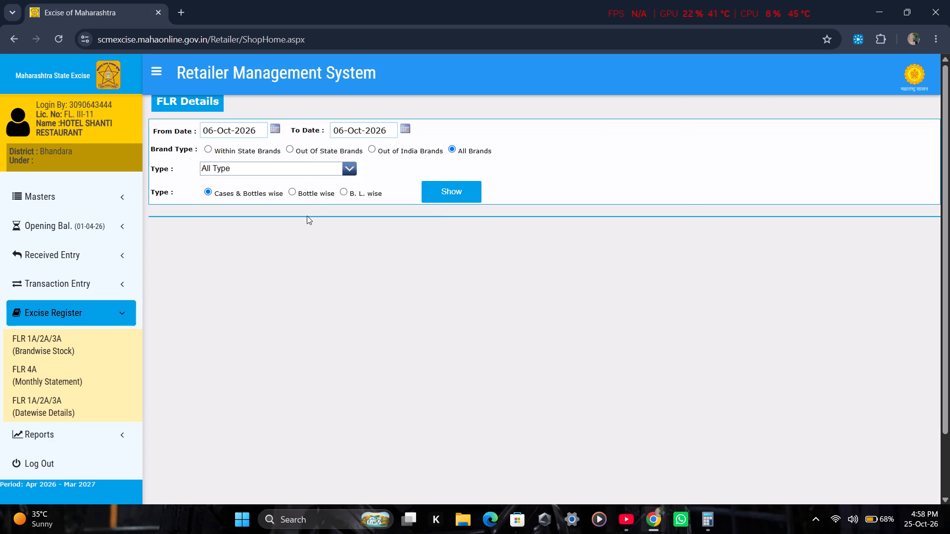
pyautogui.click(299, 187)
pyautogui.click(292, 188)
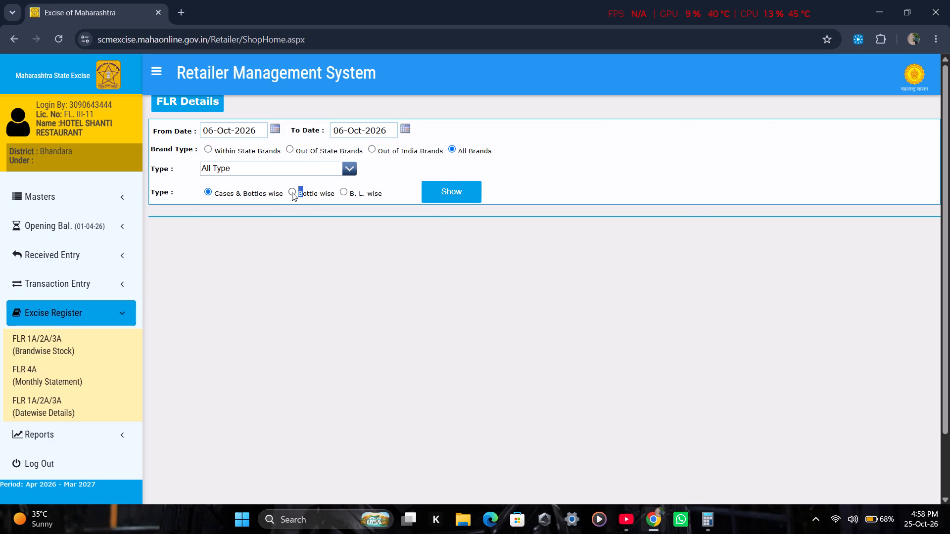
pyautogui.doubleClick(292, 198)
pyautogui.click(290, 185)
pyautogui.tripleClick(292, 187)
pyautogui.click(453, 189)
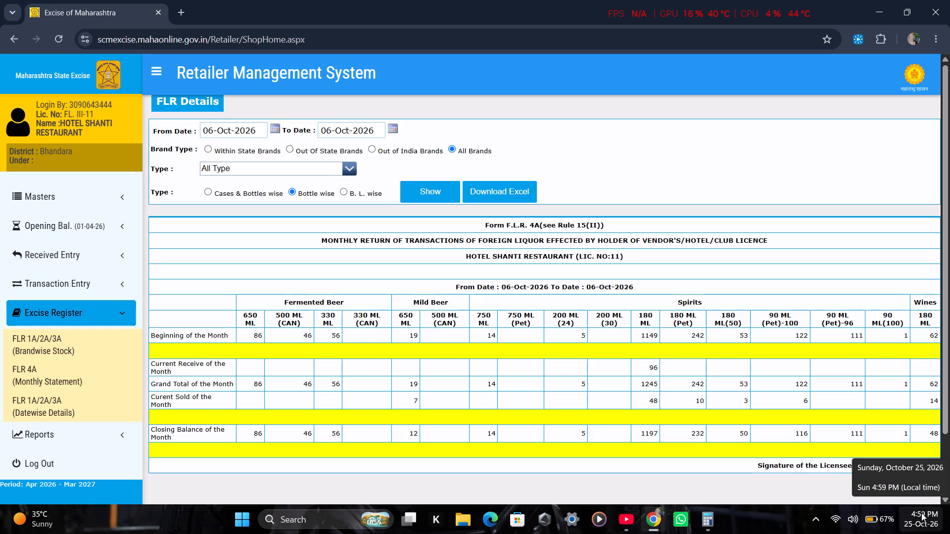
# Switch to Calculator, clear the old total, and compute 3+5+6+5+2+2+2+2+4+3+3+2+16+3+5.
pyautogui.click(708, 515)
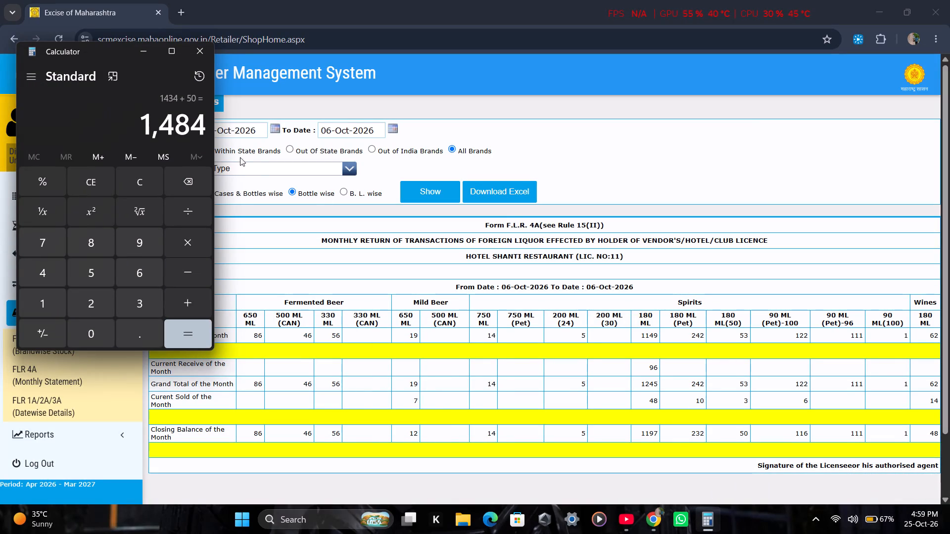
pyautogui.click(96, 179)
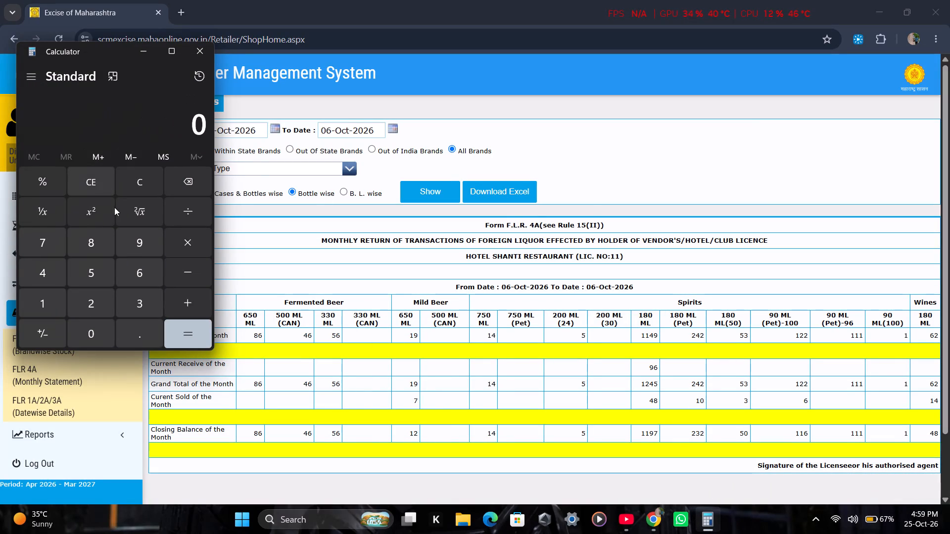
pyautogui.write('3+')
pyautogui.press('5')
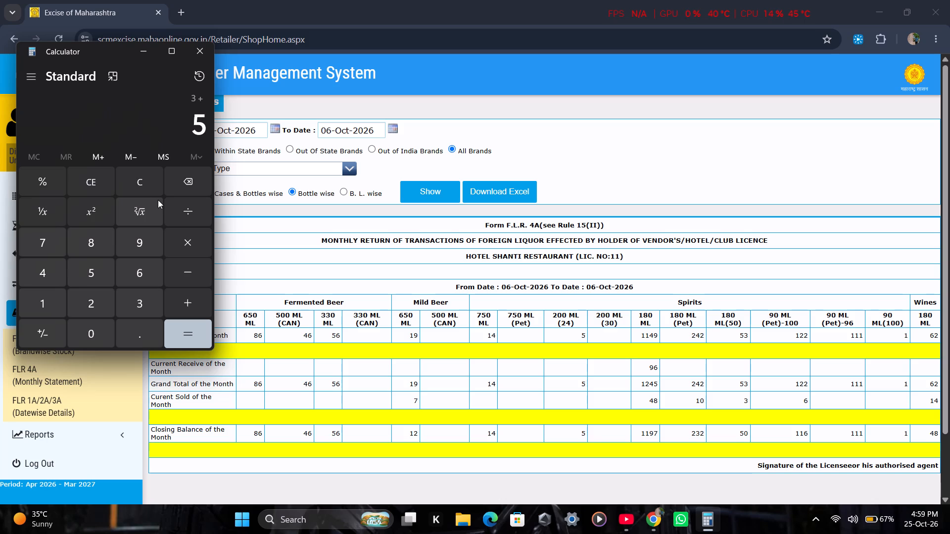
pyautogui.press('+')
pyautogui.press('6')
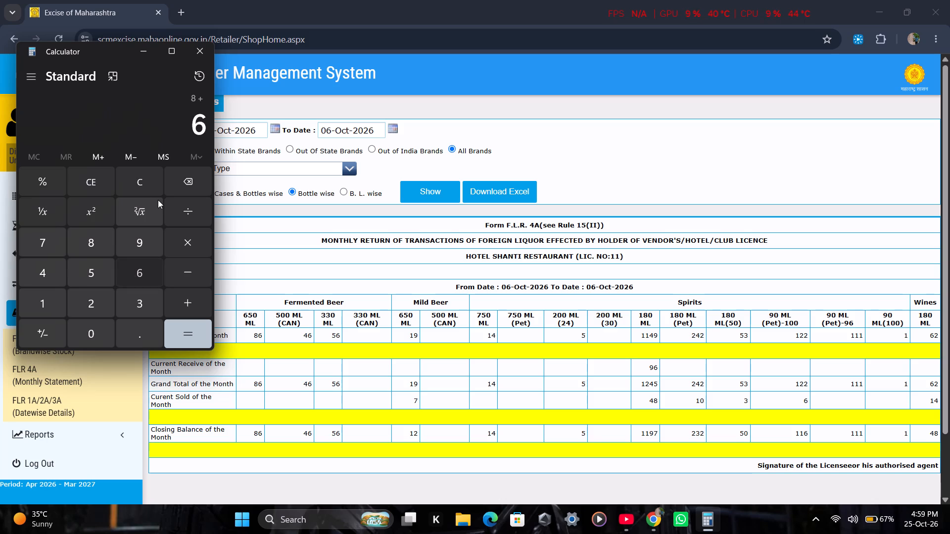
pyautogui.press('+')
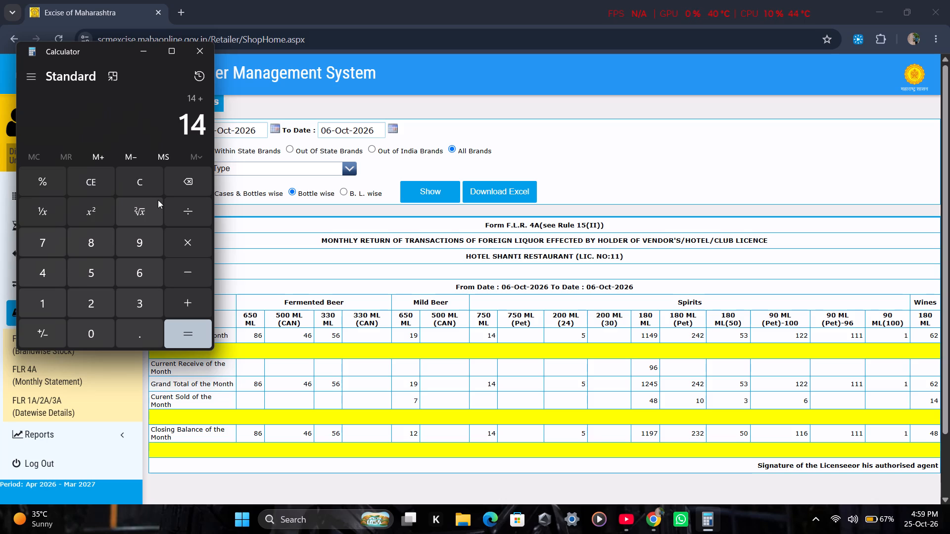
pyautogui.press('5')
pyautogui.press('+')
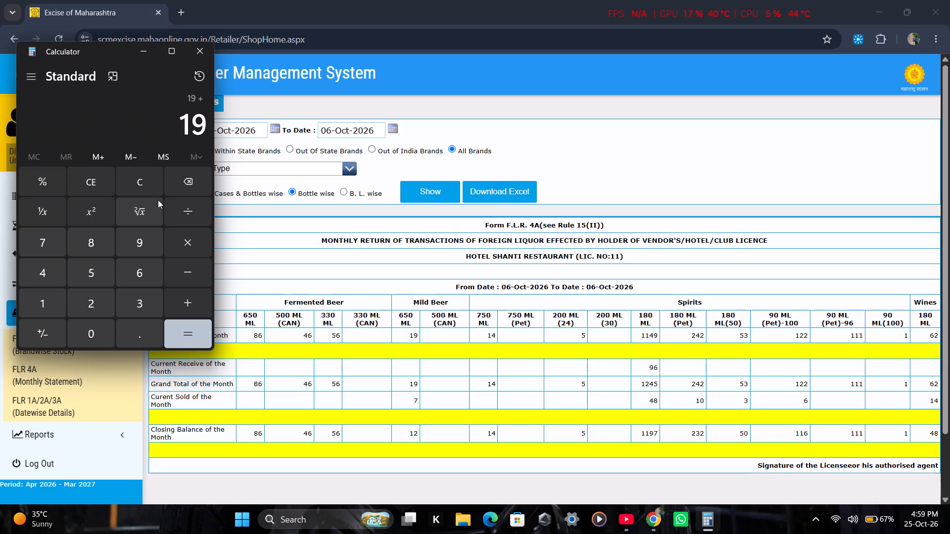
pyautogui.press('2')
pyautogui.press('+')
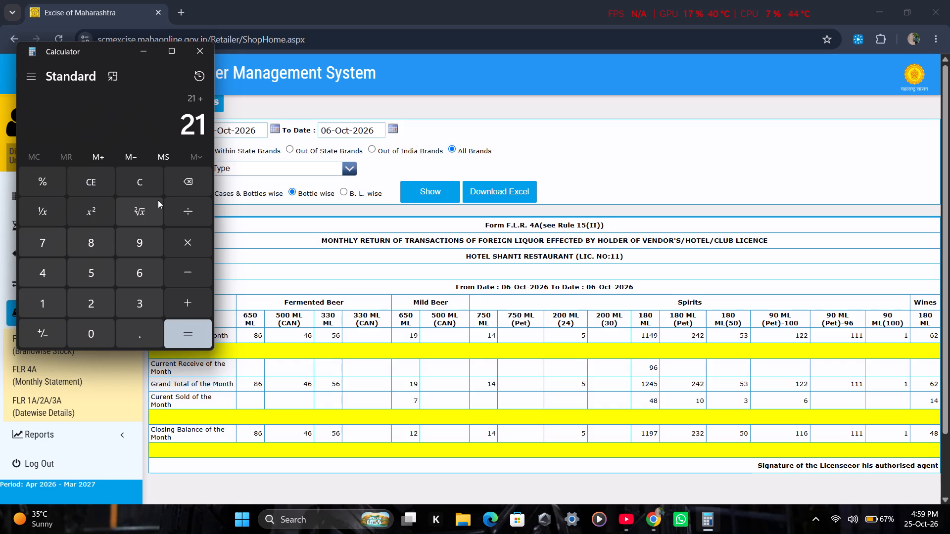
pyautogui.press('2')
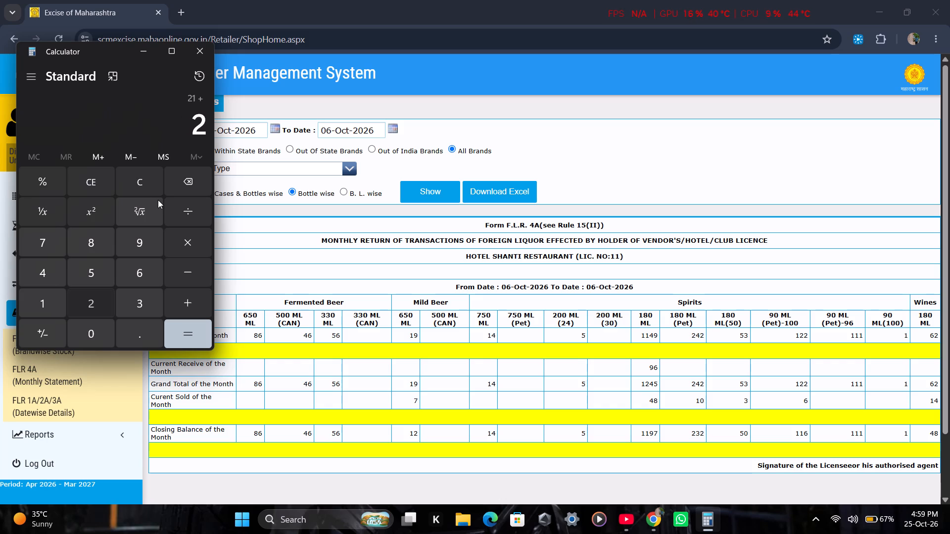
pyautogui.press('+')
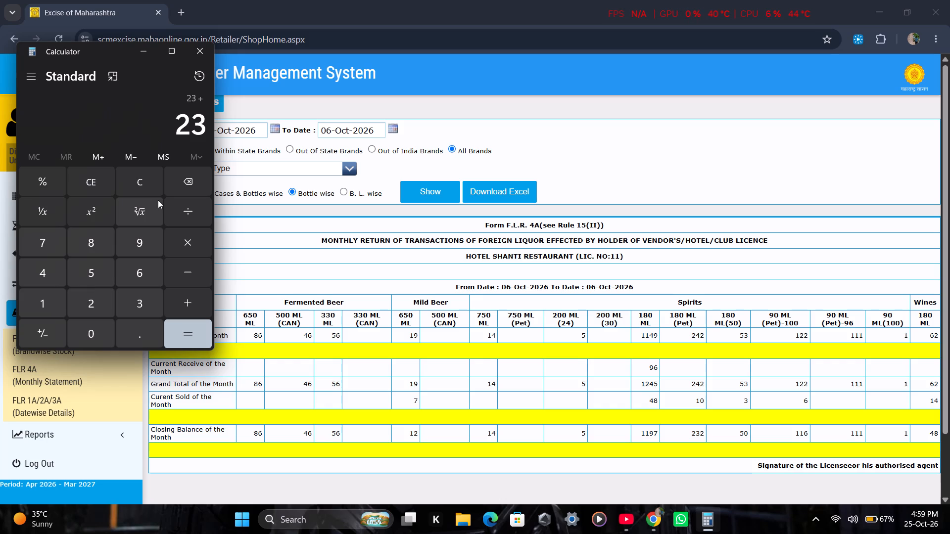
pyautogui.press('2')
pyautogui.press('+')
pyautogui.write('2+4+')
pyautogui.write('3+')
pyautogui.write('3+')
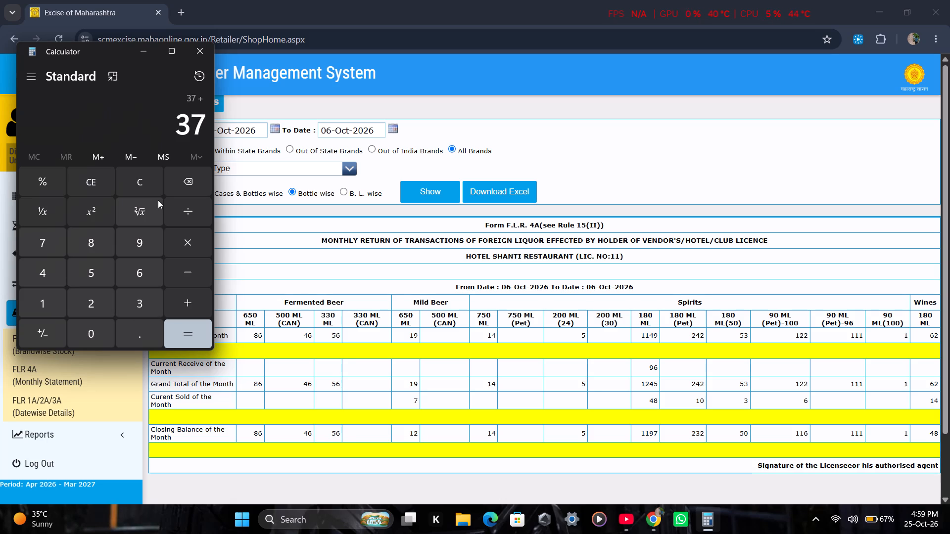
pyautogui.press('2')
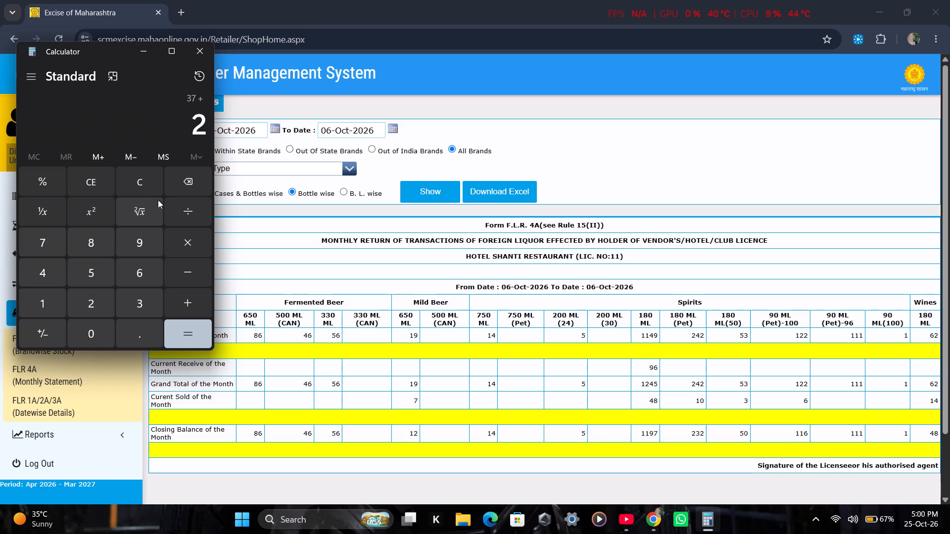
pyautogui.press('+')
pyautogui.write('16+')
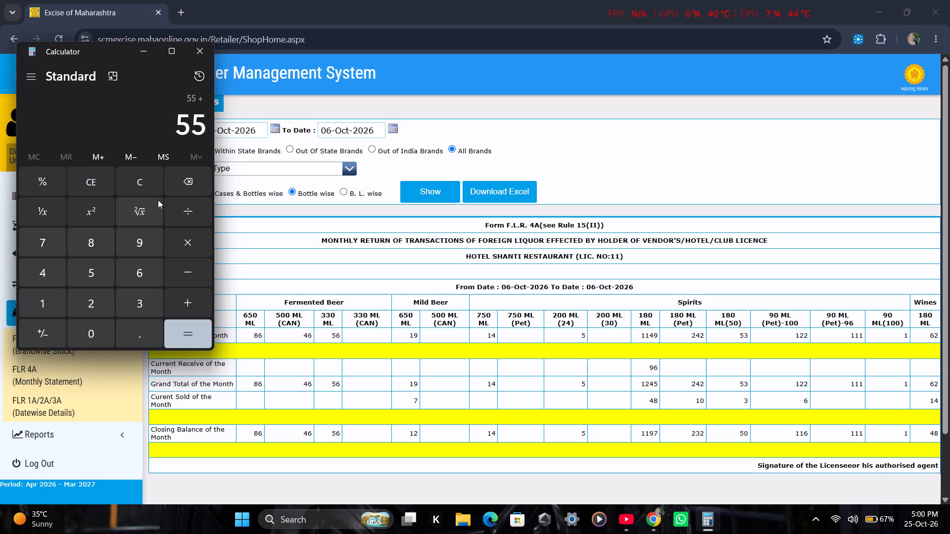
pyautogui.write('3+')
pyautogui.press('5')
pyautogui.press('Return')
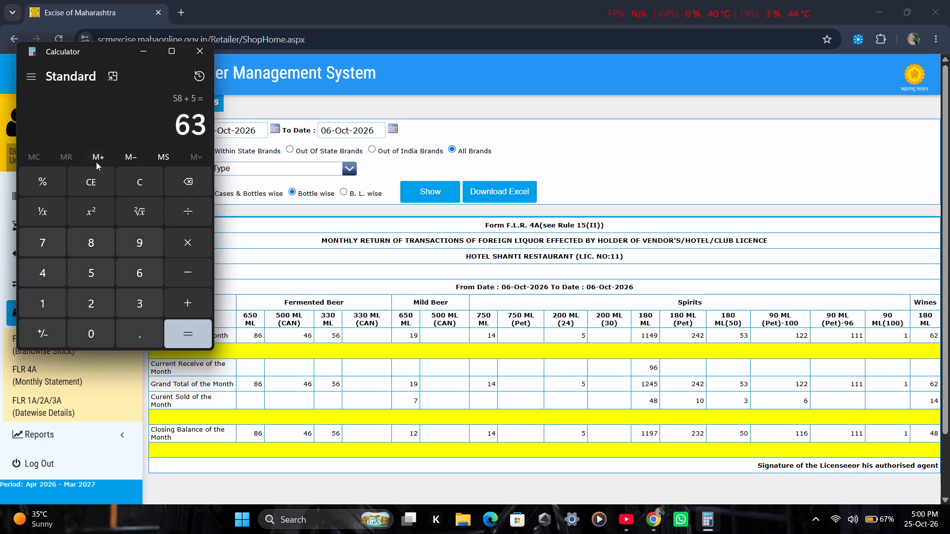
# Clear the Calculator display, delete its entire calculation history, and close Calculator.
pyautogui.click(96, 175)
pyautogui.click(125, 186)
pyautogui.moveTo(126, 182); pyautogui.dragTo(126, 178)
pyautogui.click(126, 173)
pyautogui.moveTo(129, 174); pyautogui.dragTo(130, 169)
pyautogui.doubleClick(132, 166)
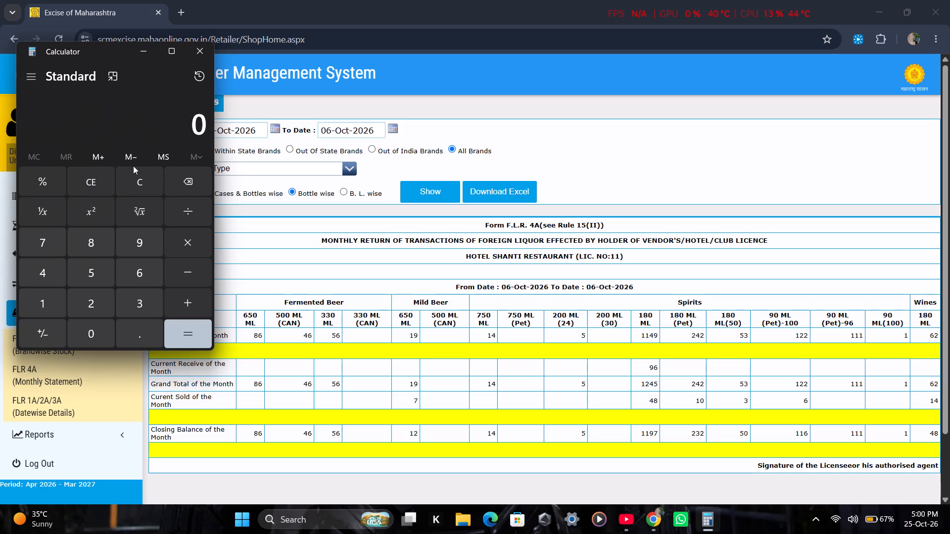
pyautogui.moveTo(133, 166); pyautogui.dragTo(134, 159)
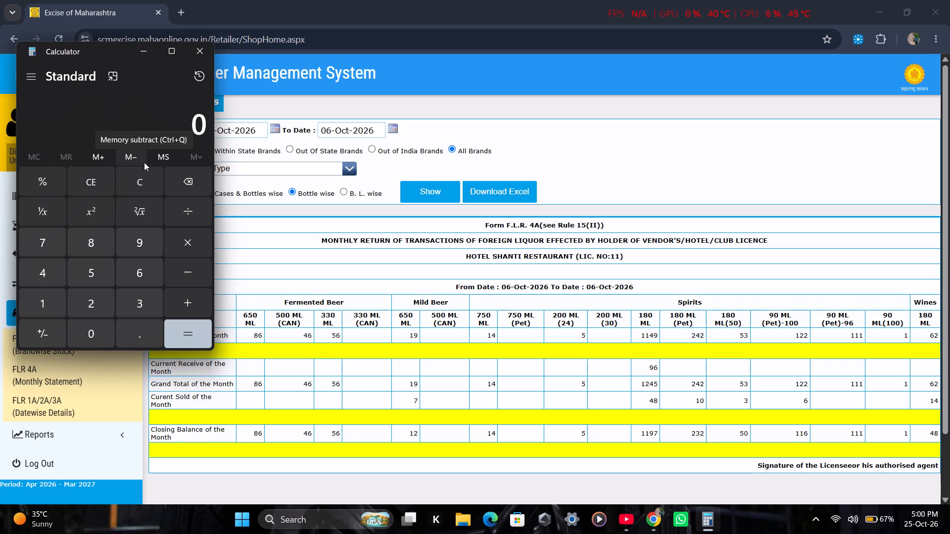
pyautogui.click(204, 68)
pyautogui.click(200, 334)
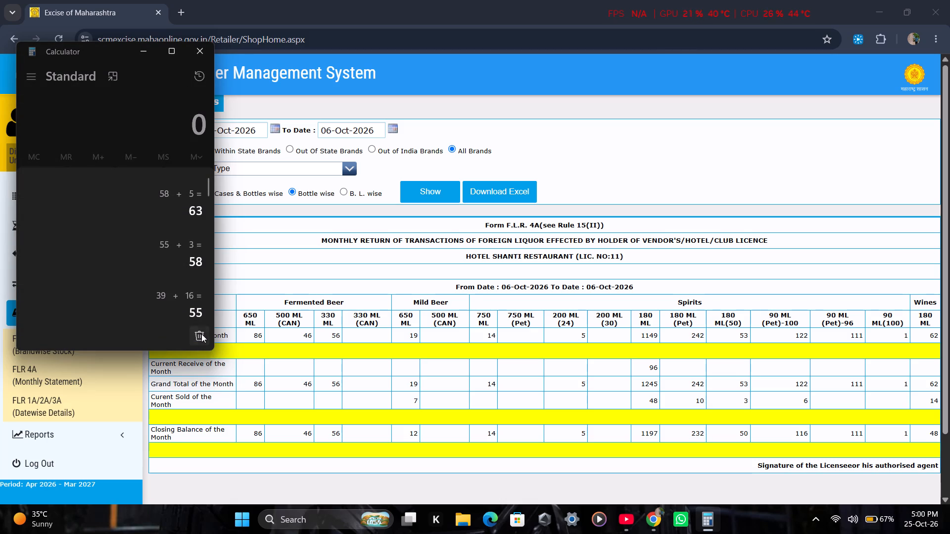
pyautogui.click(185, 169)
pyautogui.moveTo(178, 133); pyautogui.dragTo(184, 133)
pyautogui.click(179, 112)
pyautogui.moveTo(174, 141); pyautogui.dragTo(180, 147)
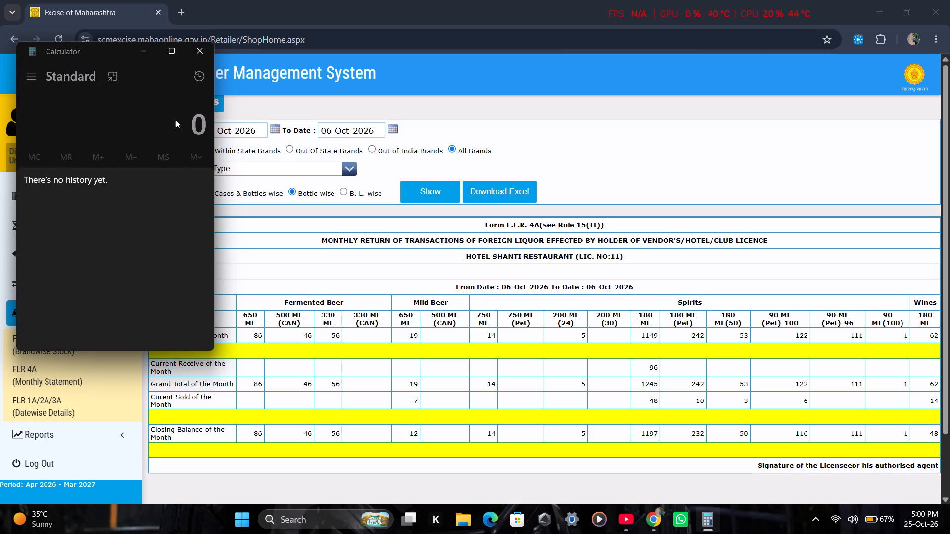
pyautogui.moveTo(201, 95); pyautogui.dragTo(207, 98)
pyautogui.click(206, 44)
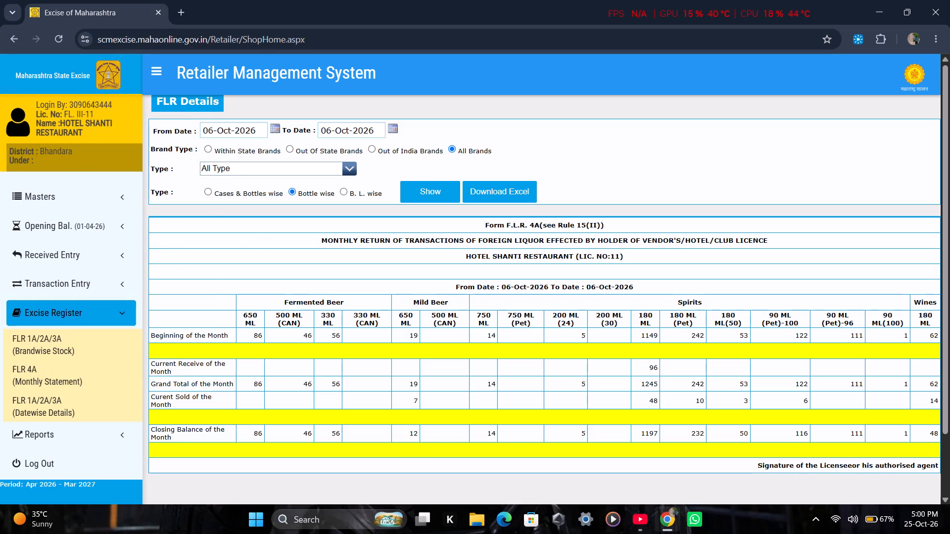
# Reopen Calculator and add 756 and 726.
pyautogui.click(258, 525)
pyautogui.scroll(-6, 341, 316)
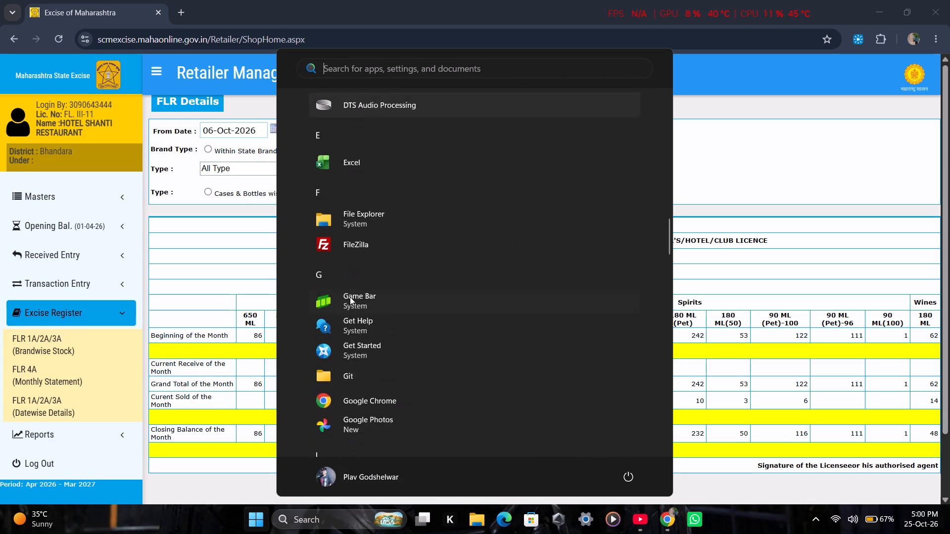
pyautogui.scroll(2, 350, 297)
pyautogui.click(368, 274)
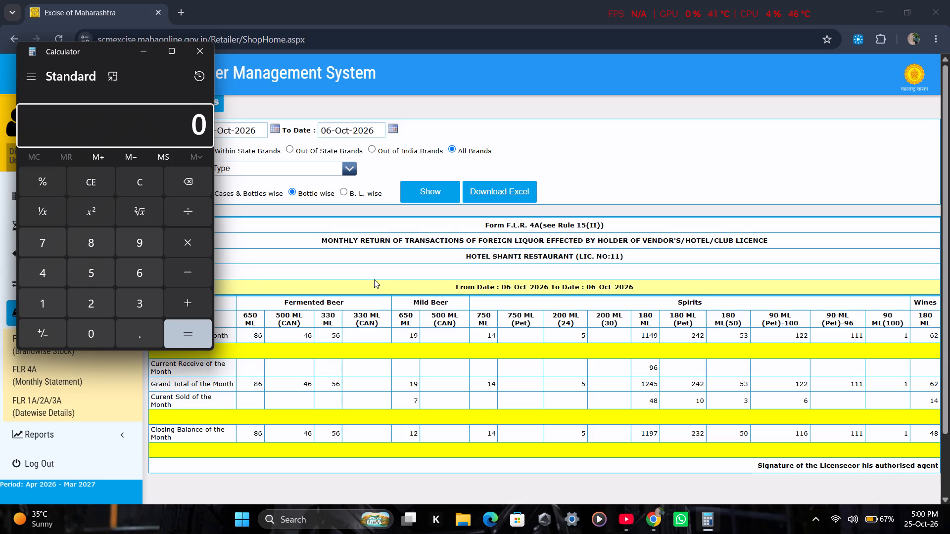
pyautogui.write('756+')
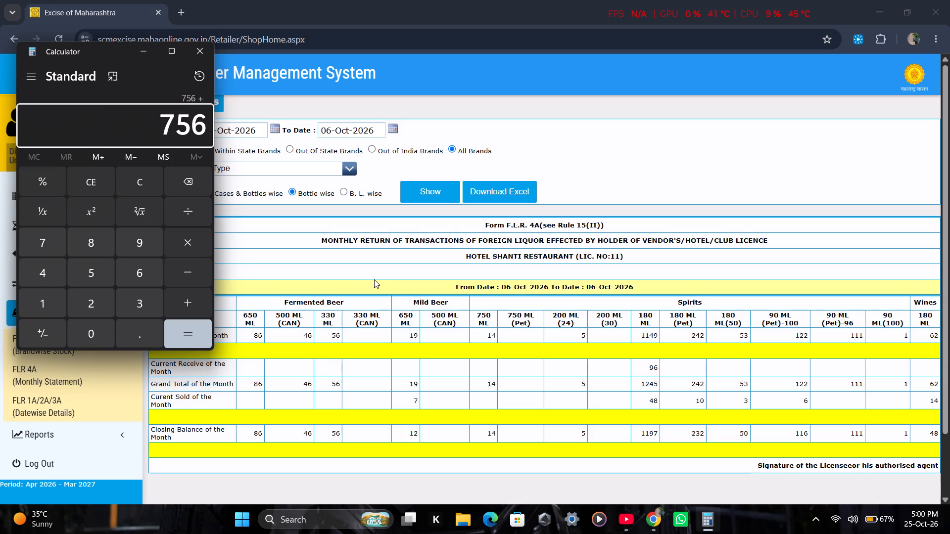
pyautogui.write('726')
pyautogui.press('Return')
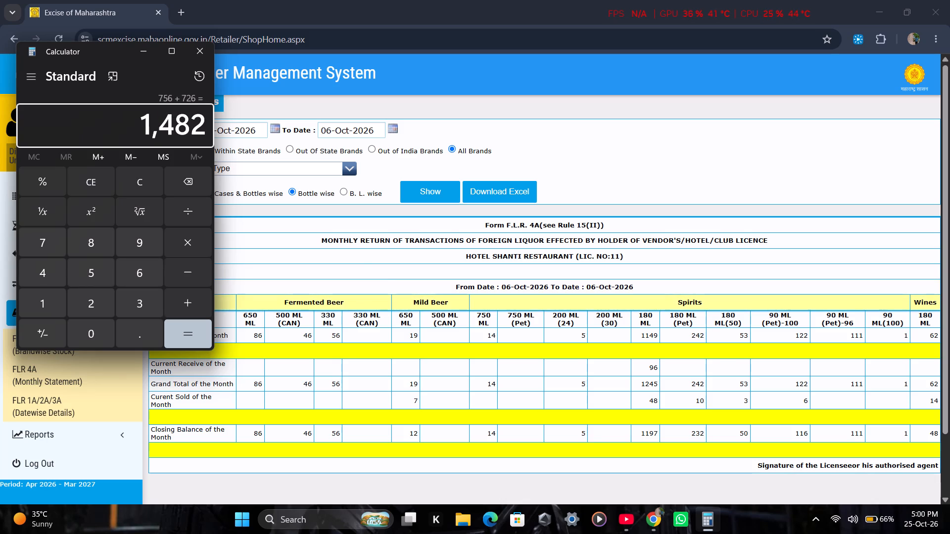
# Clear the old Calculator total and add the closing balances 5+1197+232+50.
pyautogui.moveTo(96, 180); pyautogui.dragTo(110, 184)
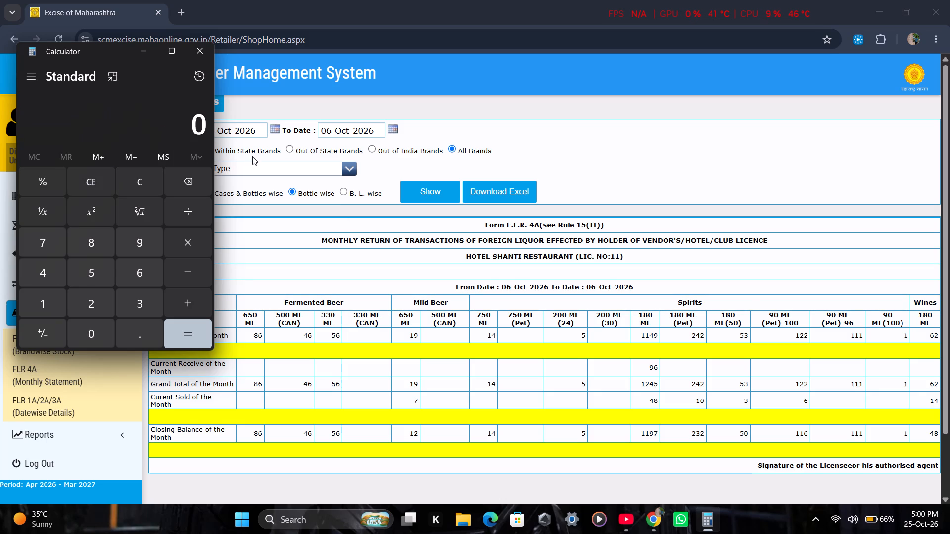
pyautogui.write('5+')
pyautogui.write('11')
pyautogui.press('9')
pyautogui.press('7')
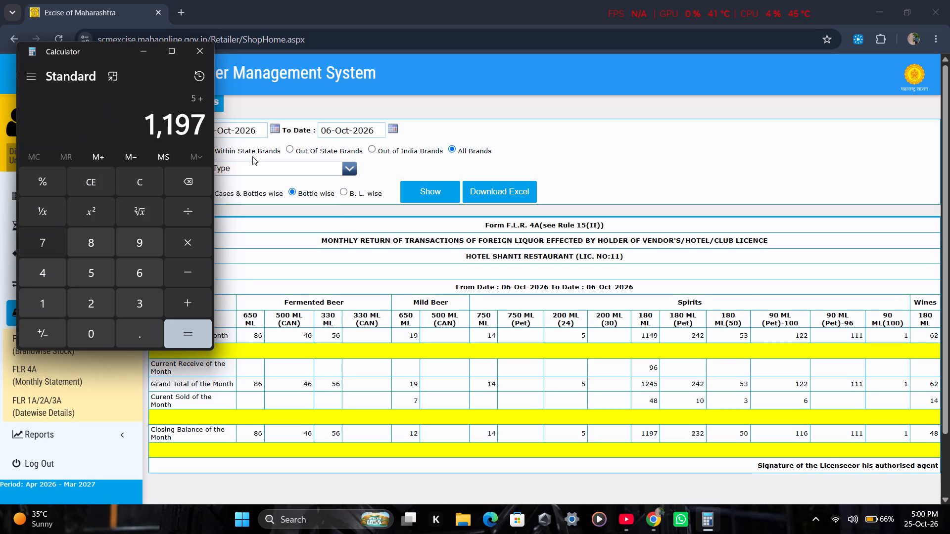
pyautogui.press('+')
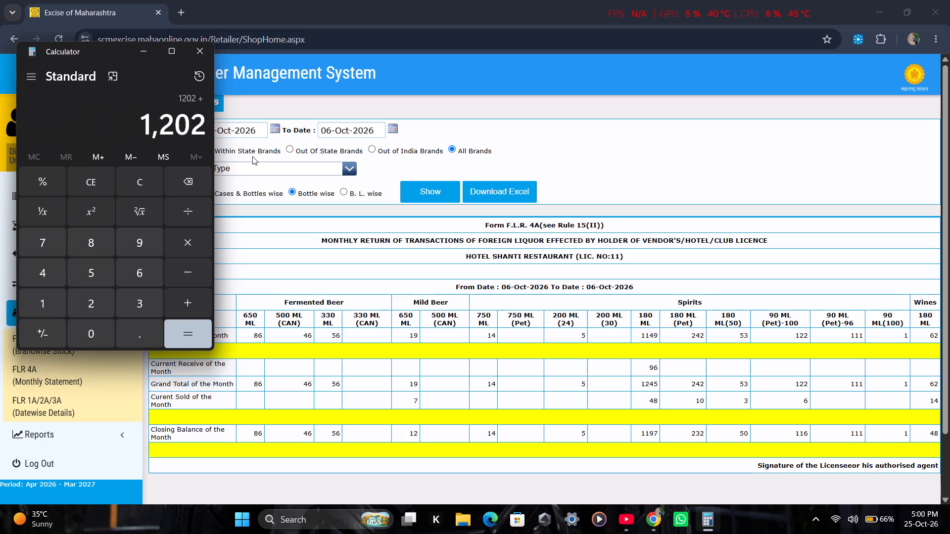
pyautogui.write('232')
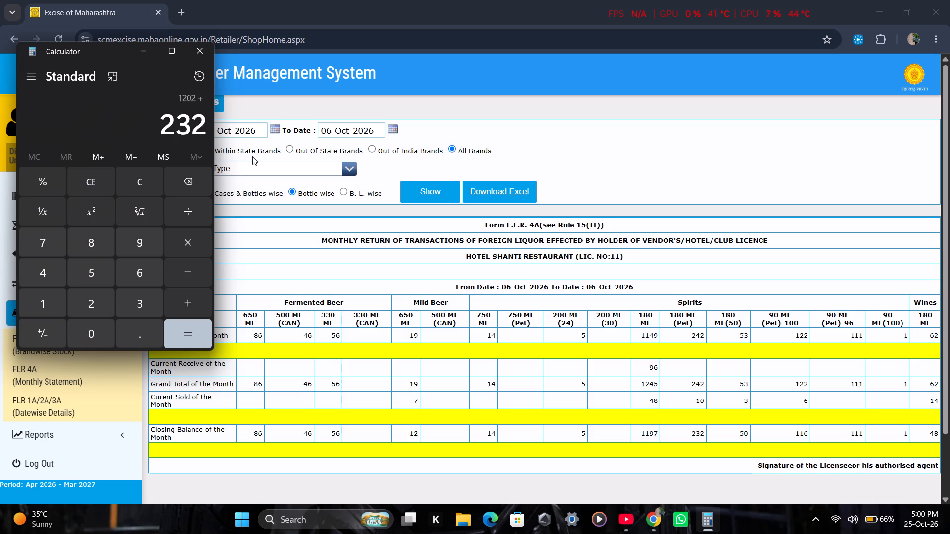
pyautogui.press('+')
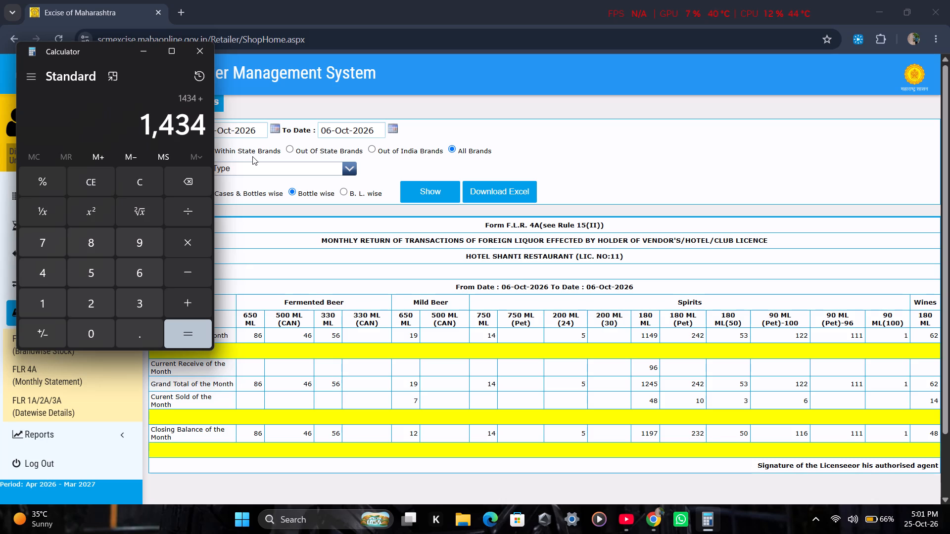
pyautogui.write('50')
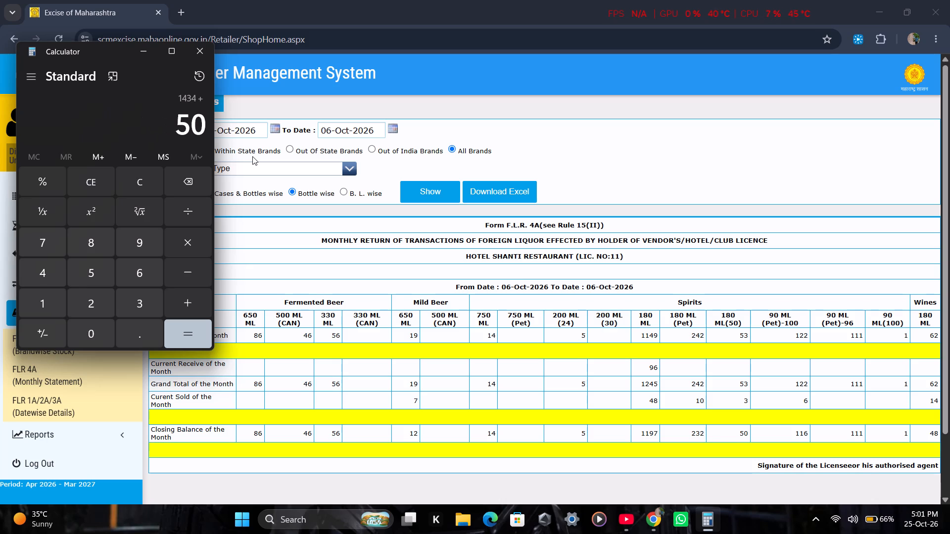
pyautogui.press('+')
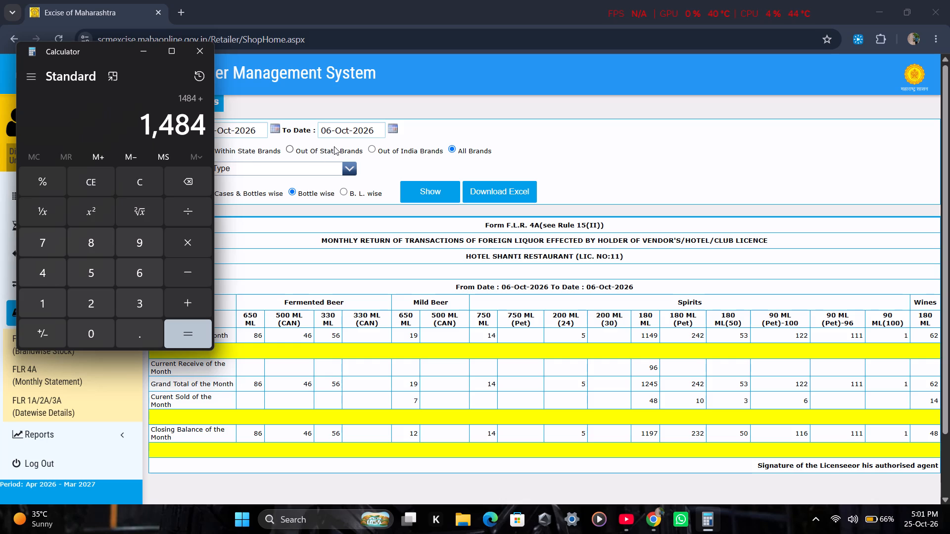
# Open the Calculator history and review the recorded additions against the closing balance figures.
pyautogui.click(204, 75)
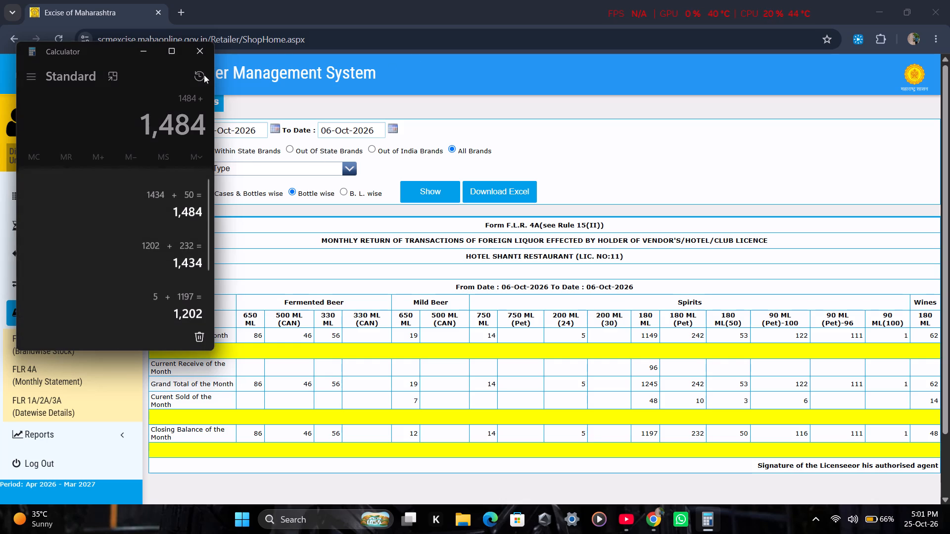
pyautogui.scroll(-4, 198, 257)
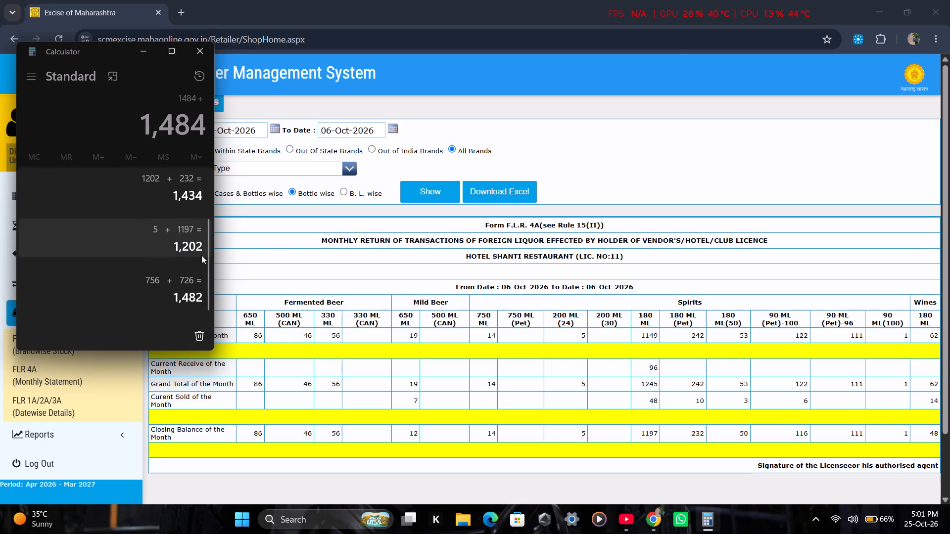
pyautogui.scroll(-2, 201, 255)
pyautogui.scroll(6, 192, 260)
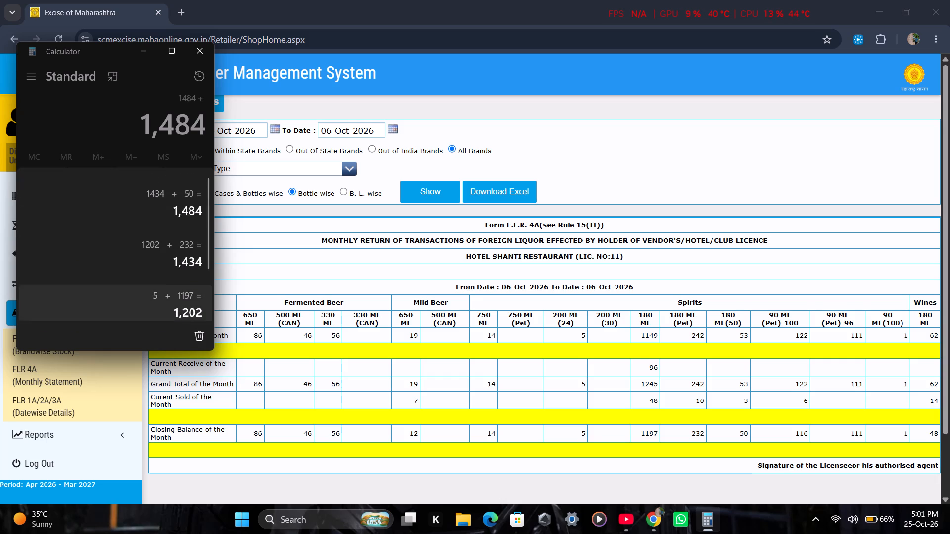
pyautogui.scroll(-3, 172, 289)
pyautogui.scroll(3, 173, 276)
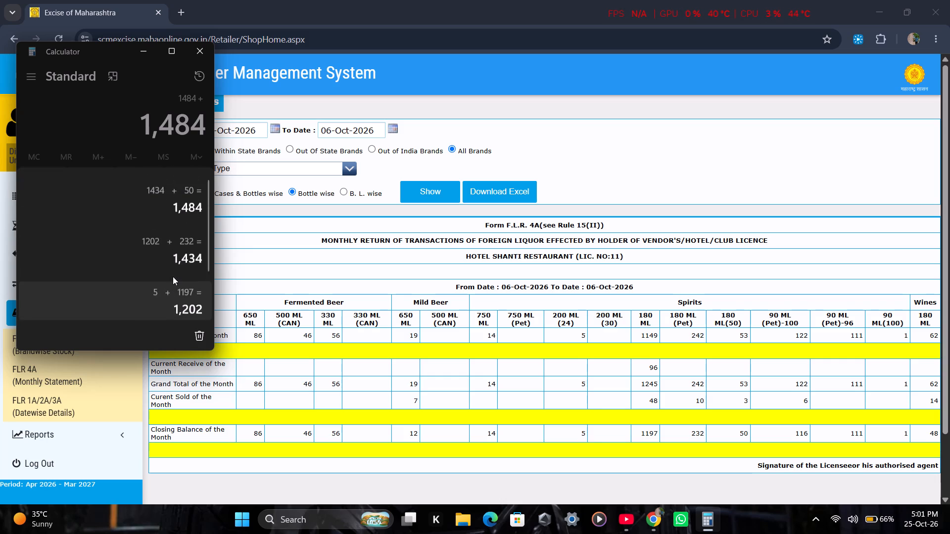
pyautogui.scroll(2, 173, 276)
pyautogui.scroll(-6, 173, 276)
pyautogui.scroll(7, 173, 276)
pyautogui.scroll(-8, 173, 275)
pyautogui.scroll(8, 173, 274)
pyautogui.scroll(-8, 173, 274)
pyautogui.scroll(8, 173, 274)
pyautogui.scroll(-8, 173, 274)
pyautogui.scroll(8, 173, 274)
pyautogui.scroll(-6, 173, 274)
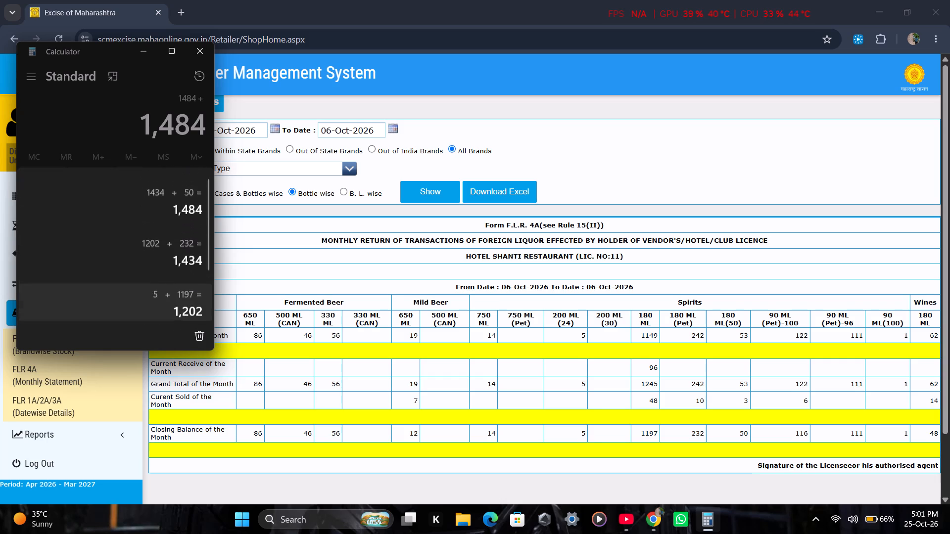
pyautogui.scroll(-3, 173, 274)
pyautogui.scroll(9, 173, 274)
pyautogui.scroll(-8, 174, 272)
pyautogui.scroll(8, 174, 273)
pyautogui.scroll(-8, 174, 272)
pyautogui.scroll(8, 174, 272)
pyautogui.scroll(-8, 174, 272)
pyautogui.scroll(7, 174, 272)
pyautogui.scroll(-8, 174, 277)
pyautogui.scroll(7, 168, 273)
pyautogui.scroll(-9, 168, 274)
pyautogui.scroll(1, 161, 271)
pyautogui.scroll(-19, 161, 271)
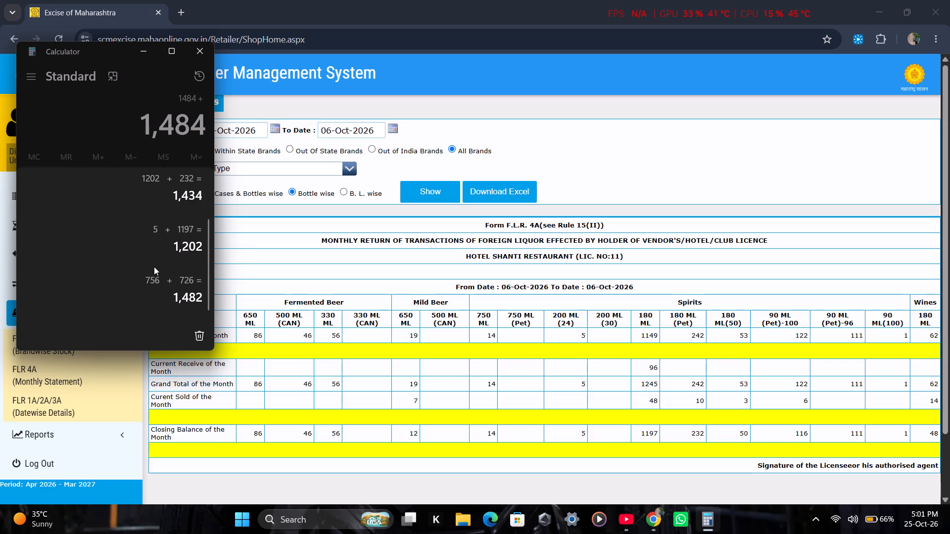
pyautogui.scroll(17, 155, 262)
pyautogui.scroll(-19, 157, 266)
pyautogui.scroll(10, 156, 296)
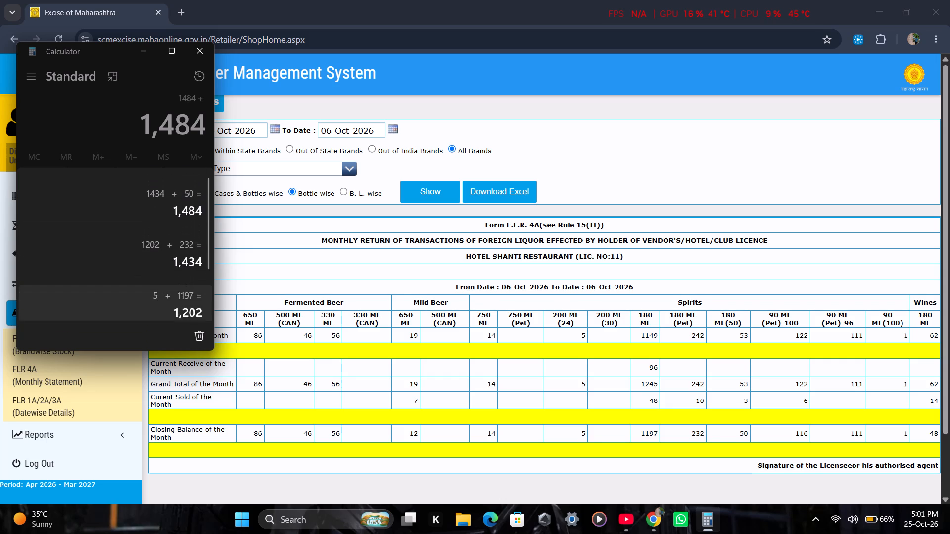
pyautogui.scroll(-6, 158, 295)
# Delete the Calculator history and return to the keypad.
pyautogui.click(200, 334)
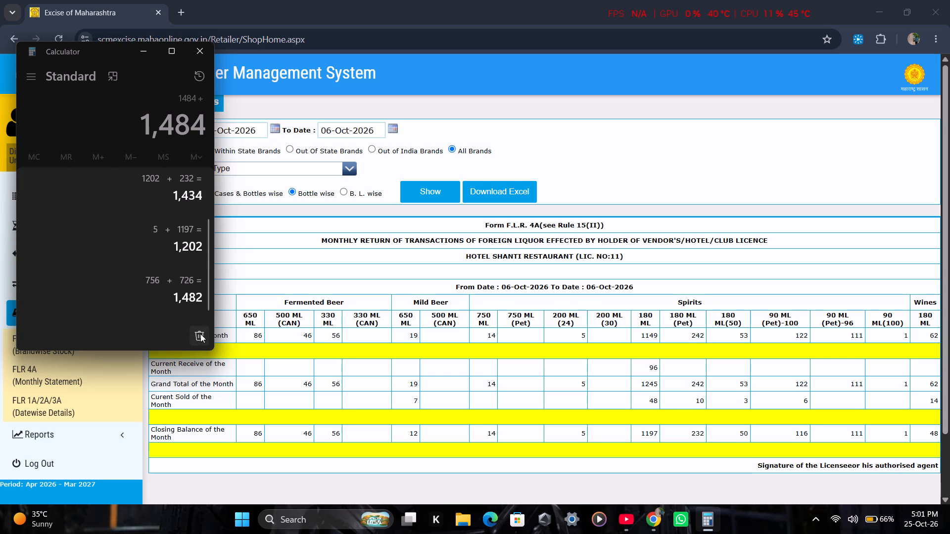
pyautogui.click(207, 132)
pyautogui.click(190, 140)
pyautogui.moveTo(191, 140); pyautogui.dragTo(191, 145)
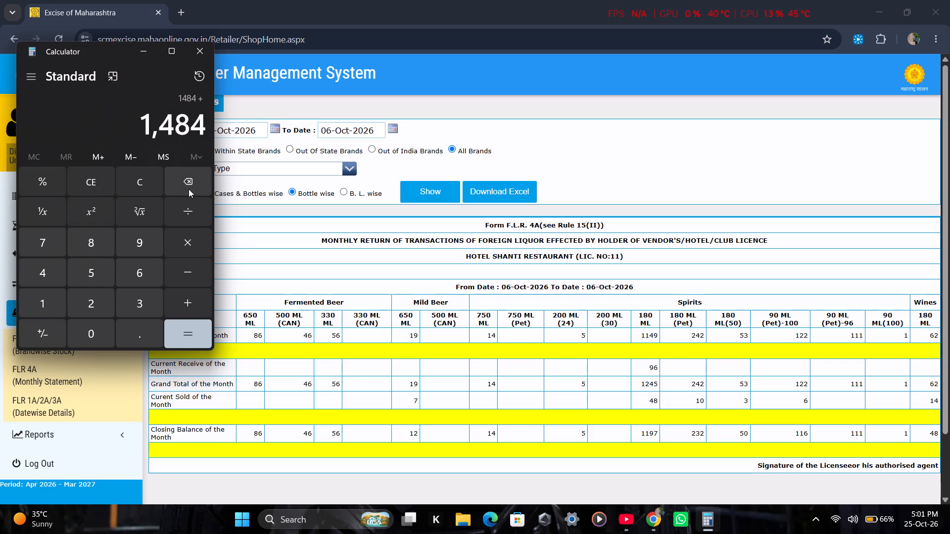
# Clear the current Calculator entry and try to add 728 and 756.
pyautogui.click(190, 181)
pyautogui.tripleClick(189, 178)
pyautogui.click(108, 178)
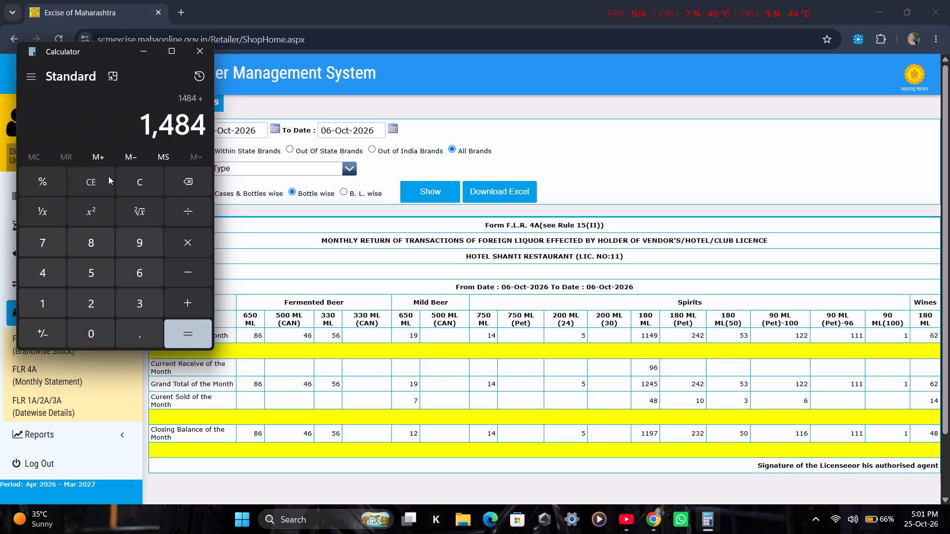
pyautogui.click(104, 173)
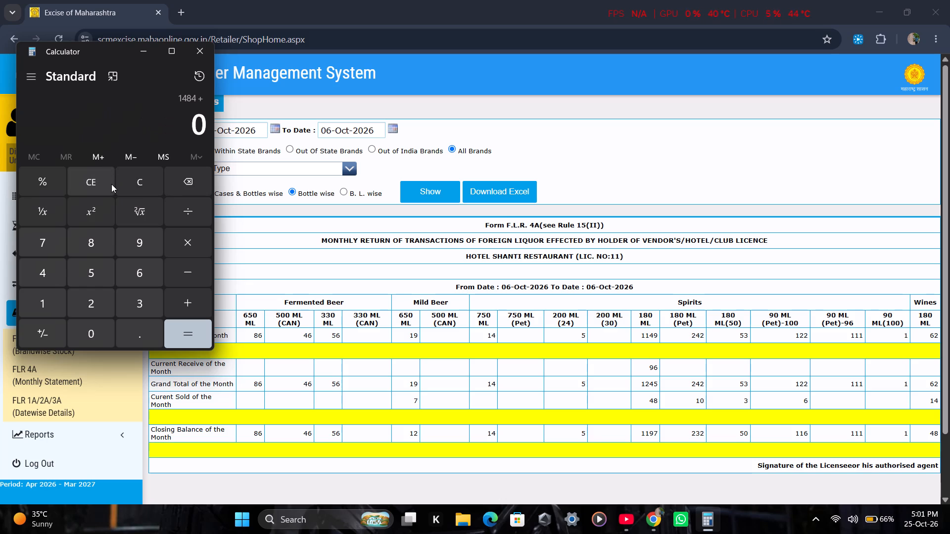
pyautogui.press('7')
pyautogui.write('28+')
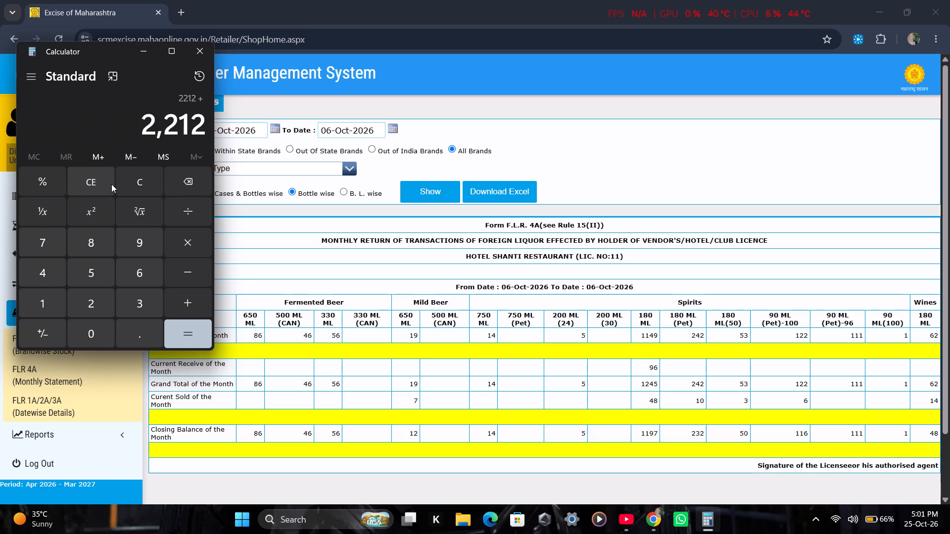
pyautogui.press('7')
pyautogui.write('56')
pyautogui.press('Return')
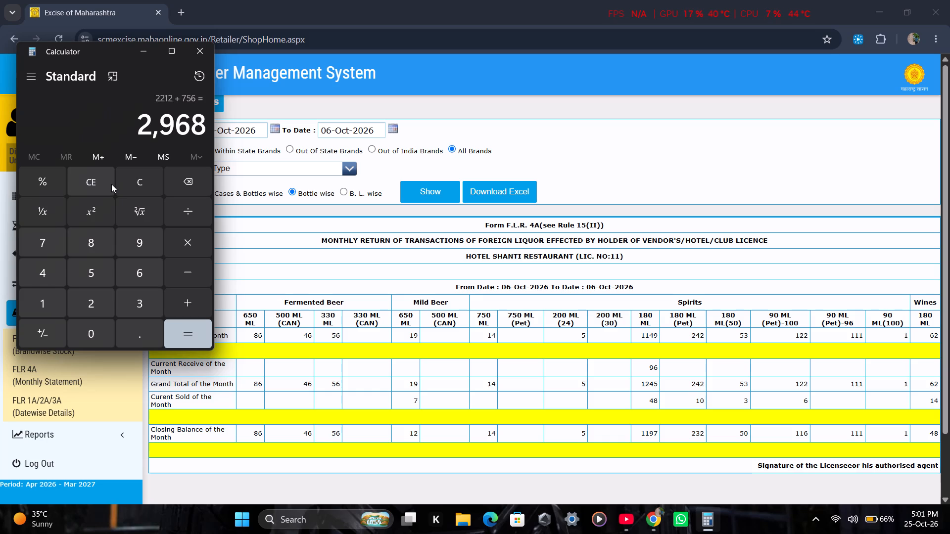
# Clear the Calculator completely, add 728 and 756, and clear the display again.
pyautogui.doubleClick(105, 189)
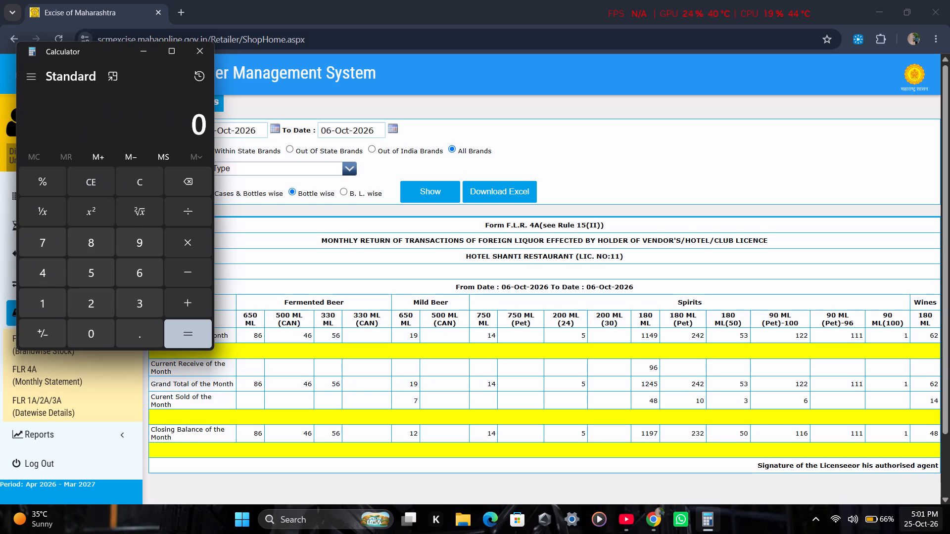
pyautogui.write('728+')
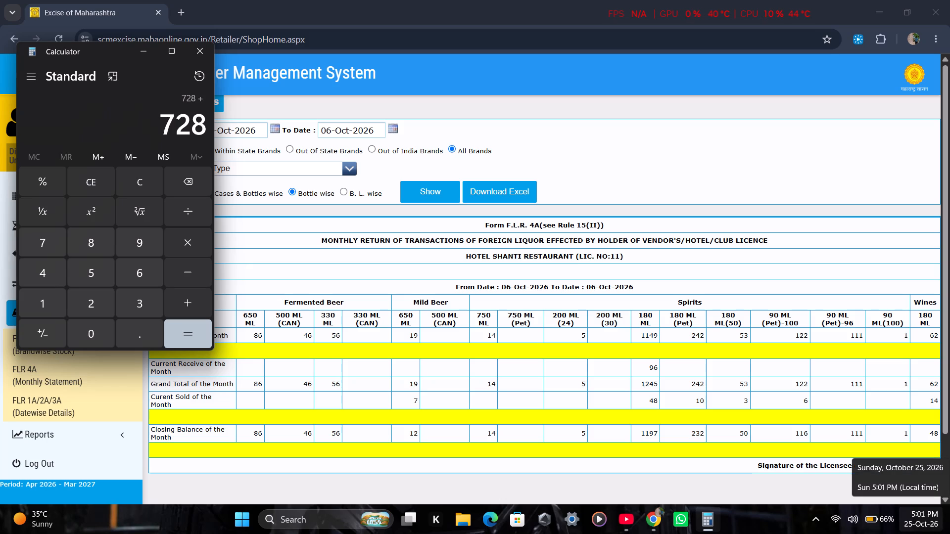
pyautogui.write('756')
pyautogui.press('Return')
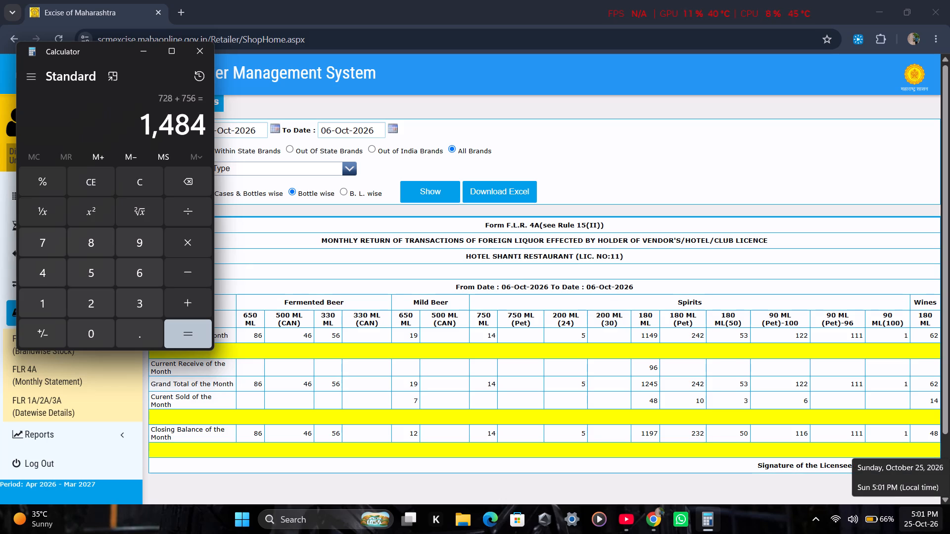
pyautogui.click(95, 175)
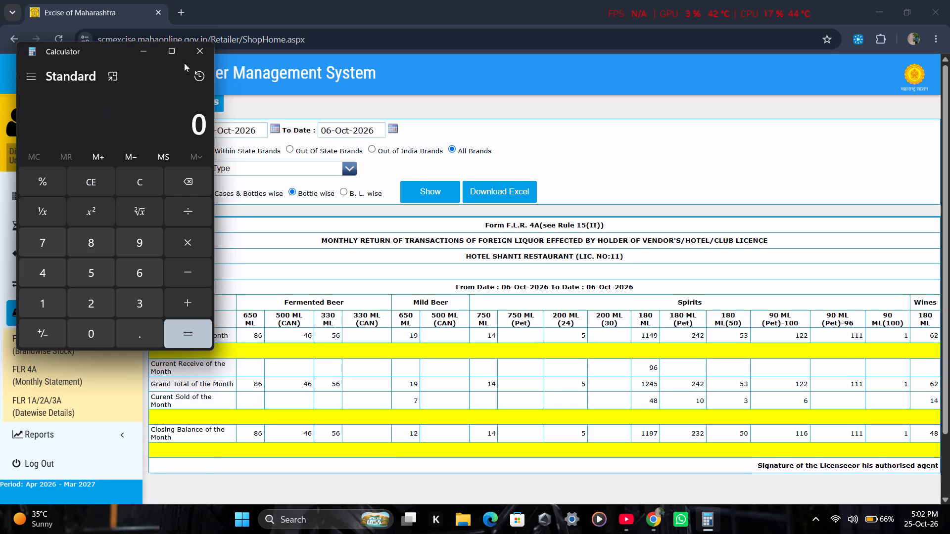
# Minimize Calculator and, in the excise portal, set the FLR 4A From Date and To Date to 07-Oct-2026.
pyautogui.click(148, 49)
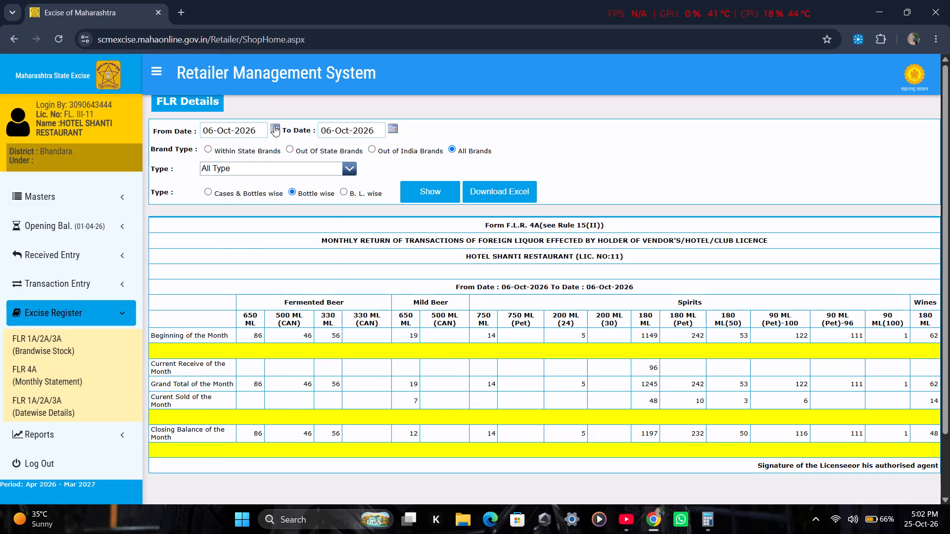
pyautogui.click(274, 126)
pyautogui.click(258, 178)
pyautogui.click(391, 124)
pyautogui.click(380, 180)
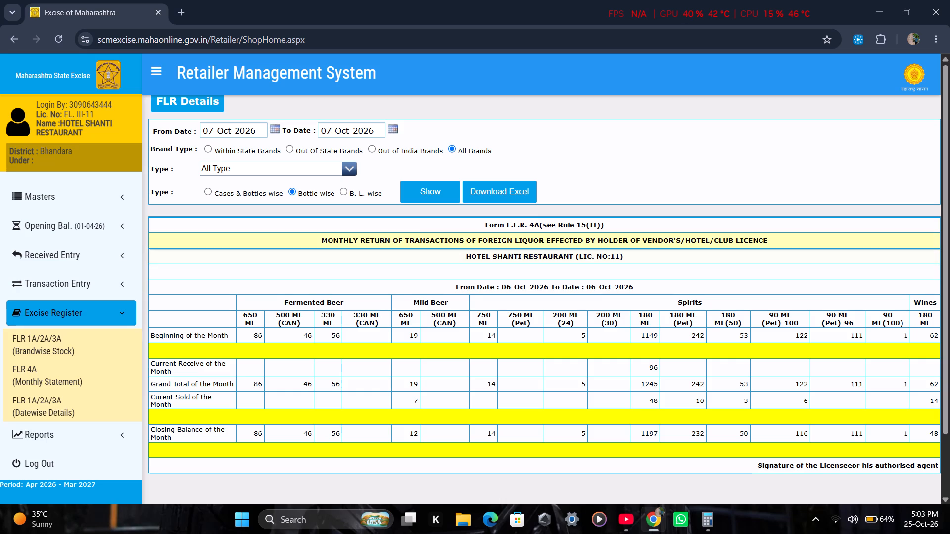
# Bring Calculator back up and close it.
pyautogui.moveTo(707, 520); pyautogui.dragTo(708, 527)
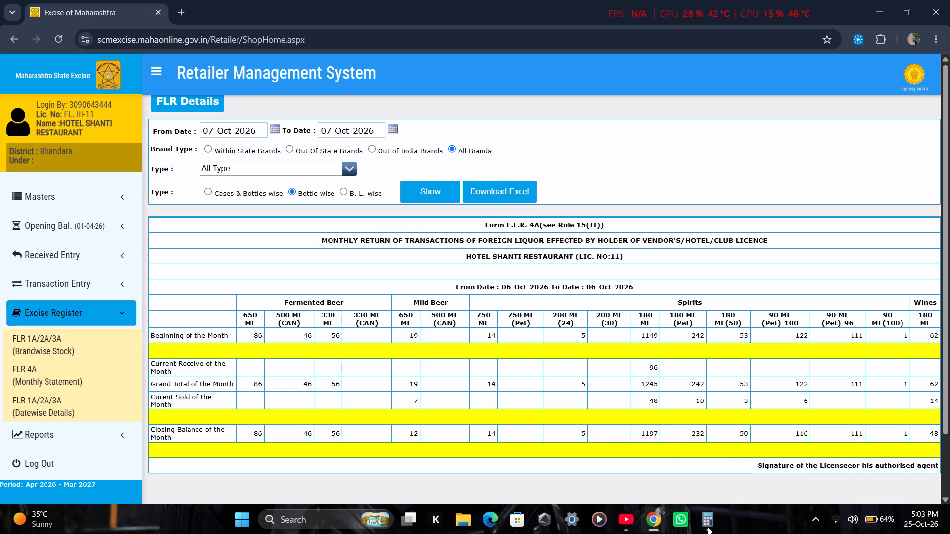
pyautogui.click(708, 527)
pyautogui.click(200, 41)
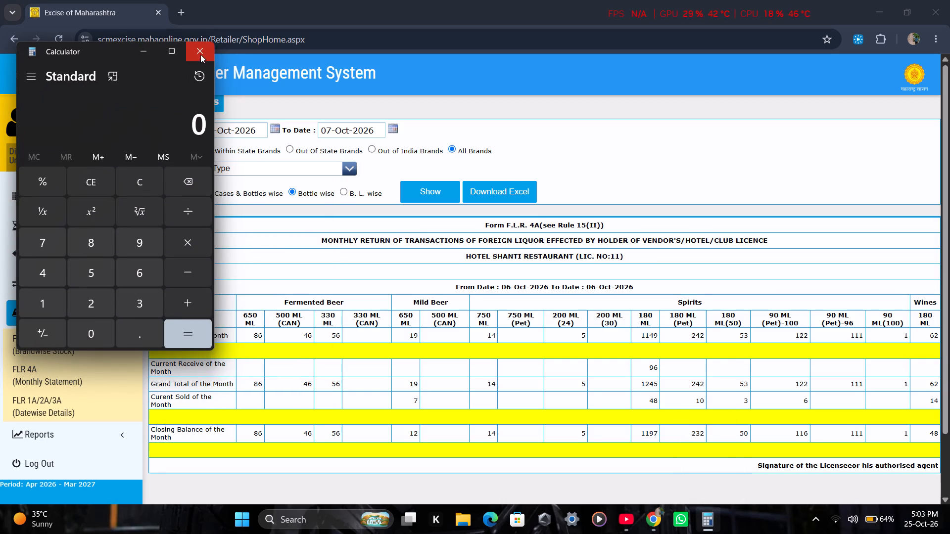
pyautogui.click(200, 55)
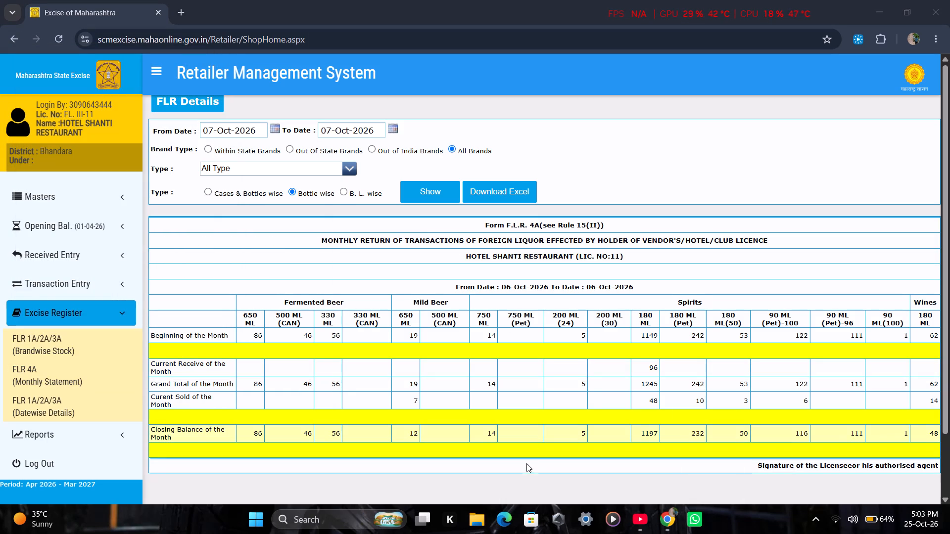